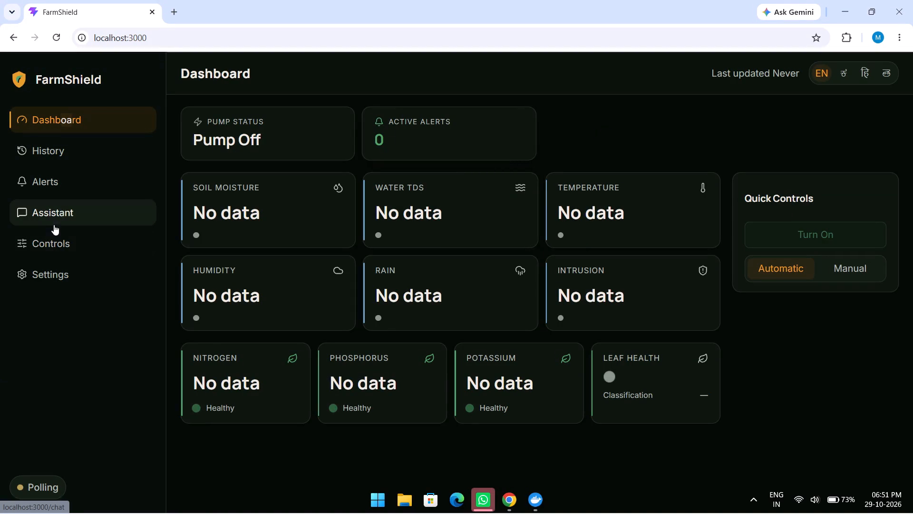
Ask the FarmShield Assistant the suggested question "Are my plants getting enough water?".
click(64, 208)
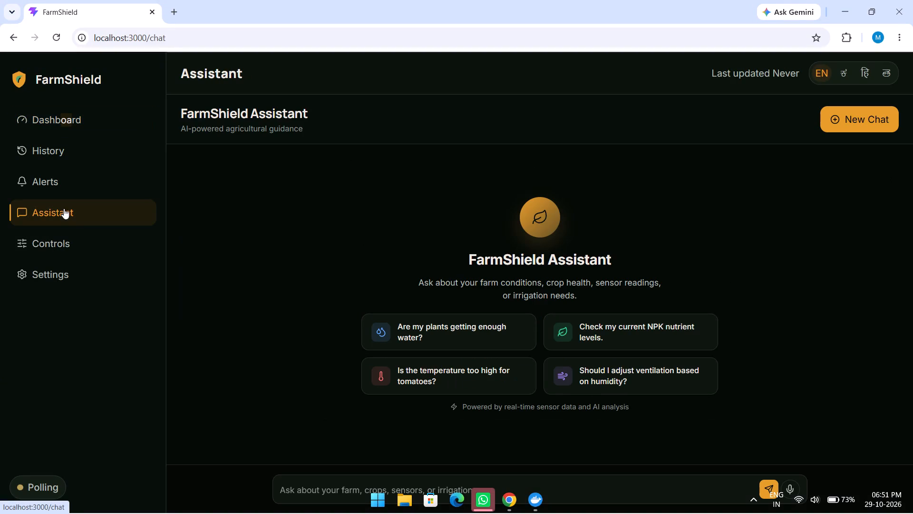
click(429, 337)
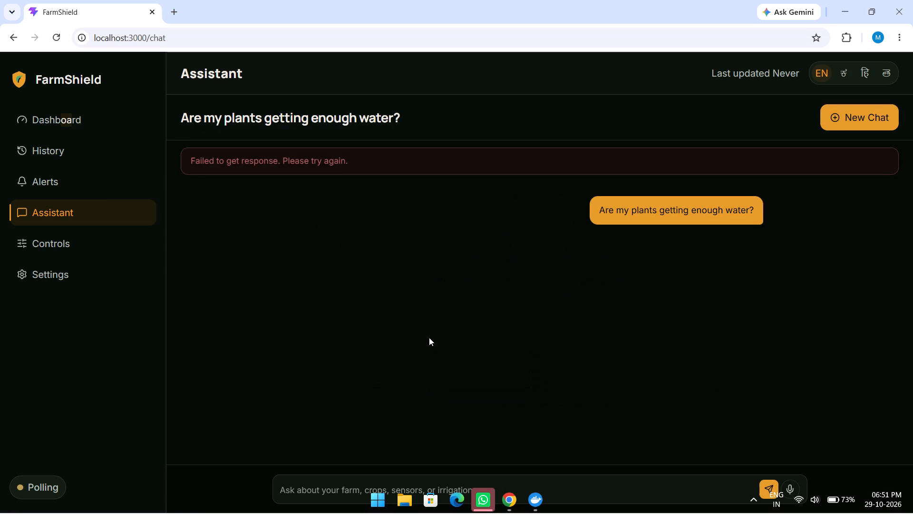
Start a new chat with the FarmShield Assistant.
click(852, 113)
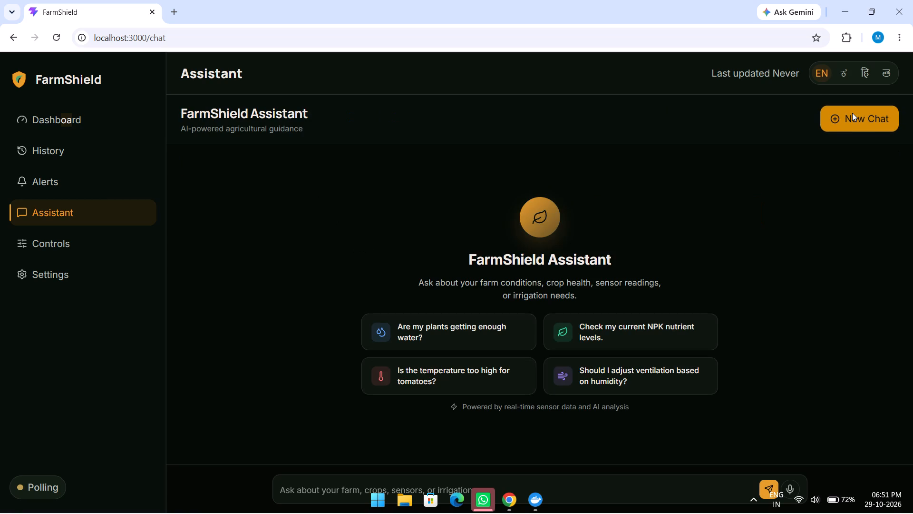
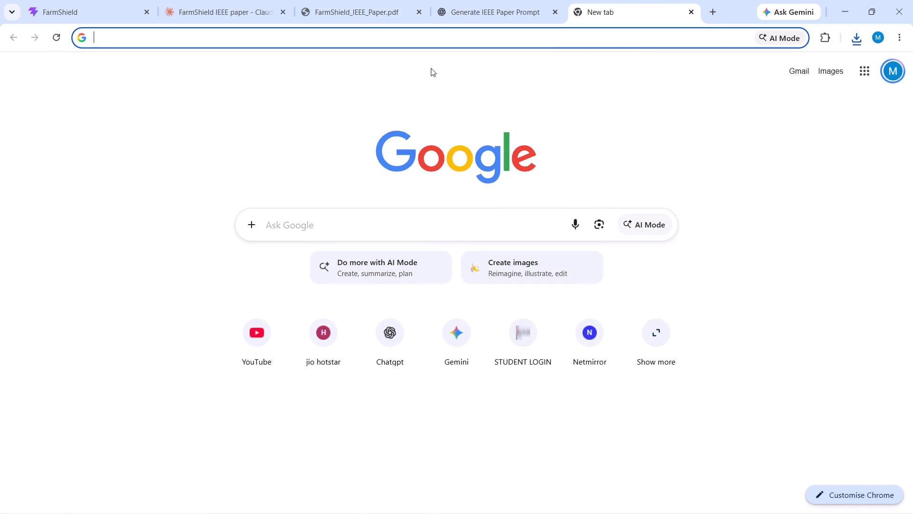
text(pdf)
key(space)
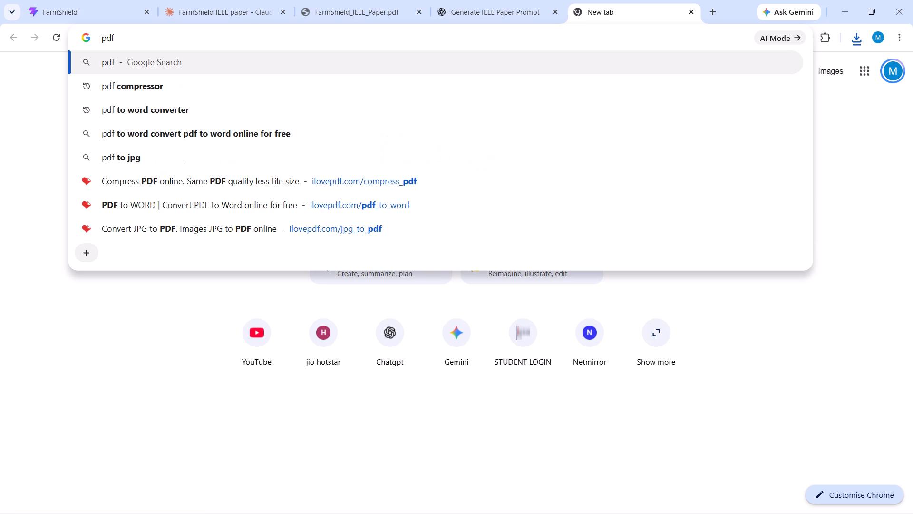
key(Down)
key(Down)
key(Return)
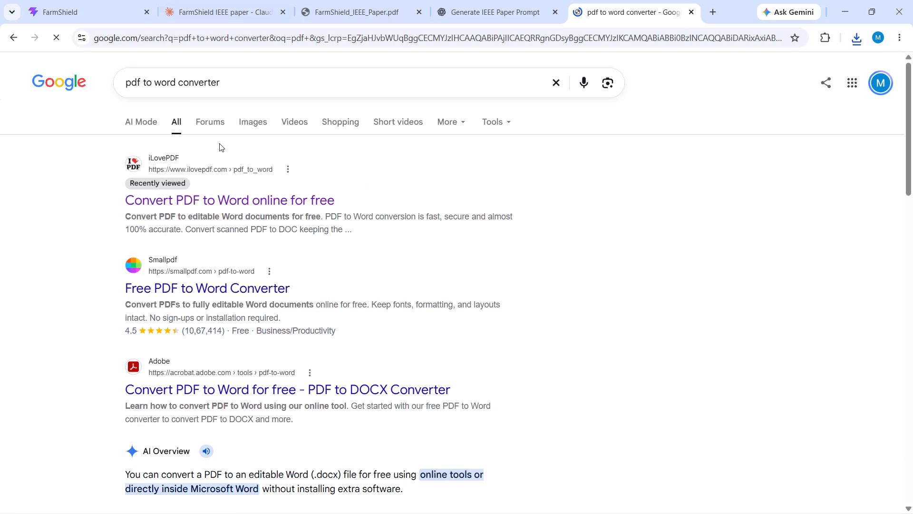
click(213, 204)
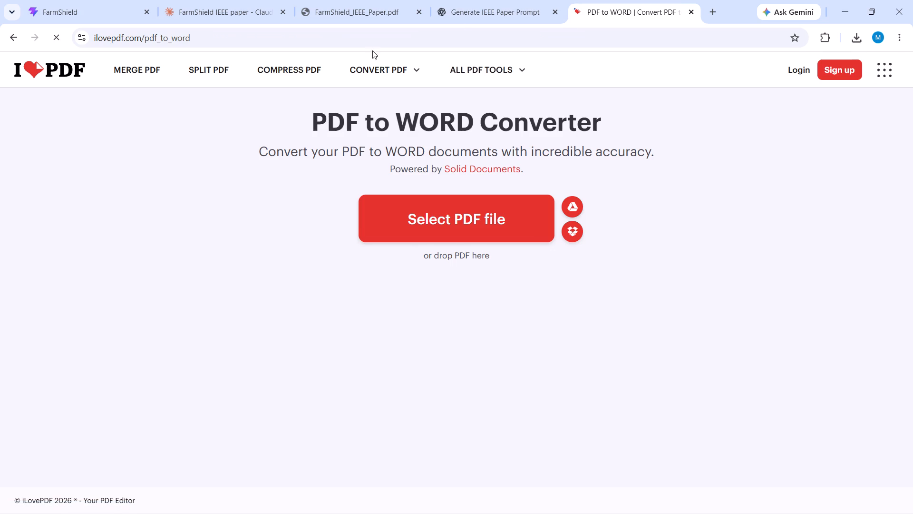
Upload FarmShield_IEEE_Paper.pdf from the Downloads folder and convert it to Word without OCR.
click(464, 237)
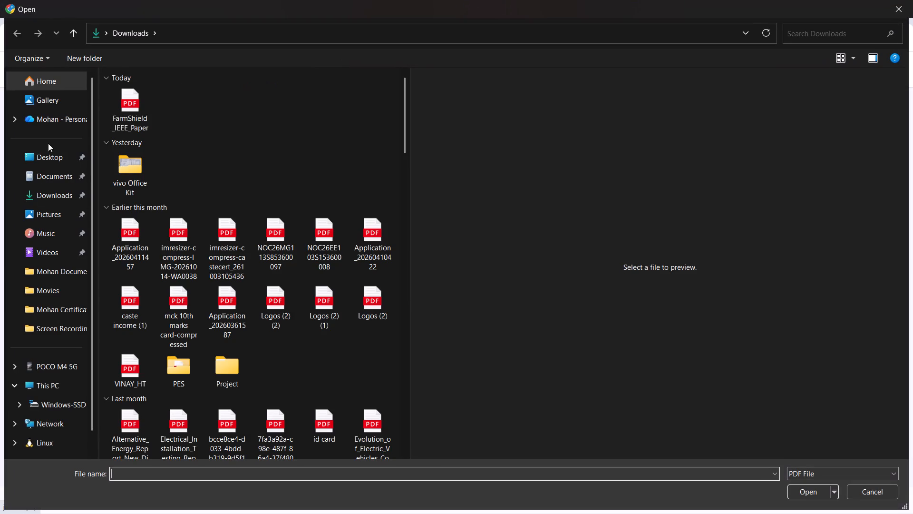
click(131, 119)
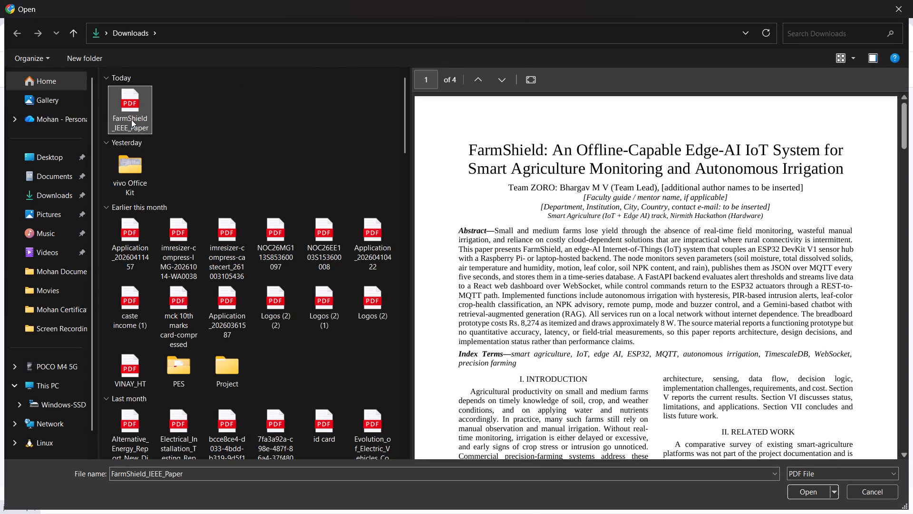
click(810, 495)
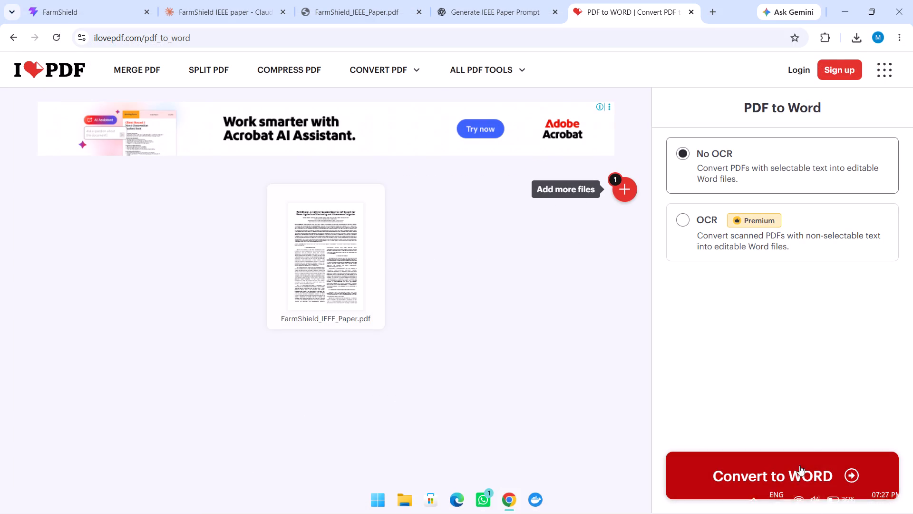
click(792, 483)
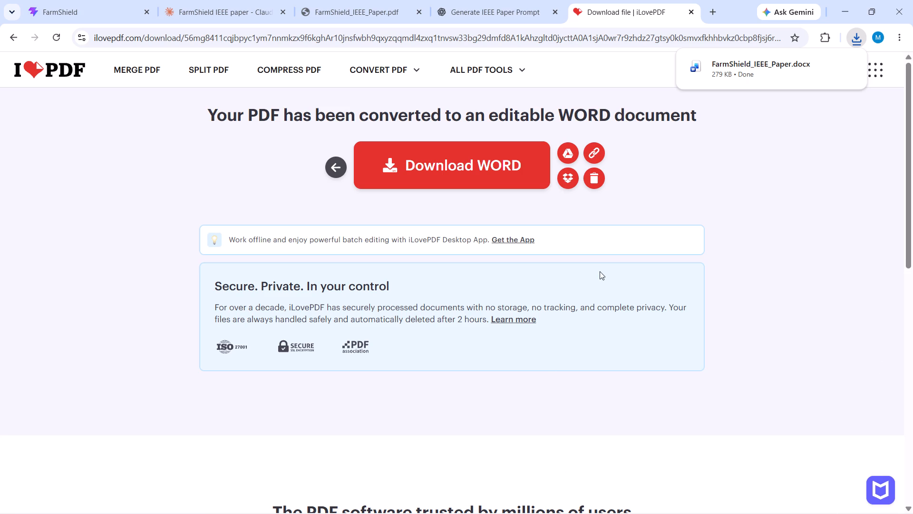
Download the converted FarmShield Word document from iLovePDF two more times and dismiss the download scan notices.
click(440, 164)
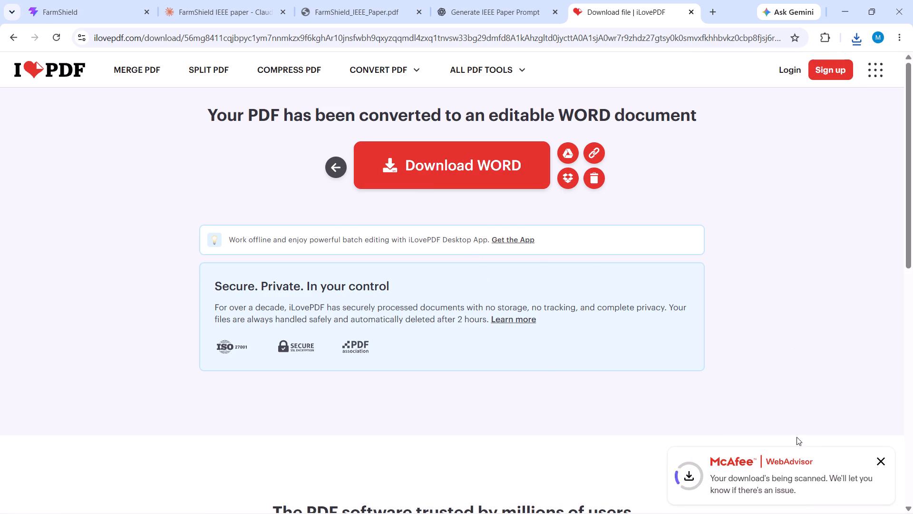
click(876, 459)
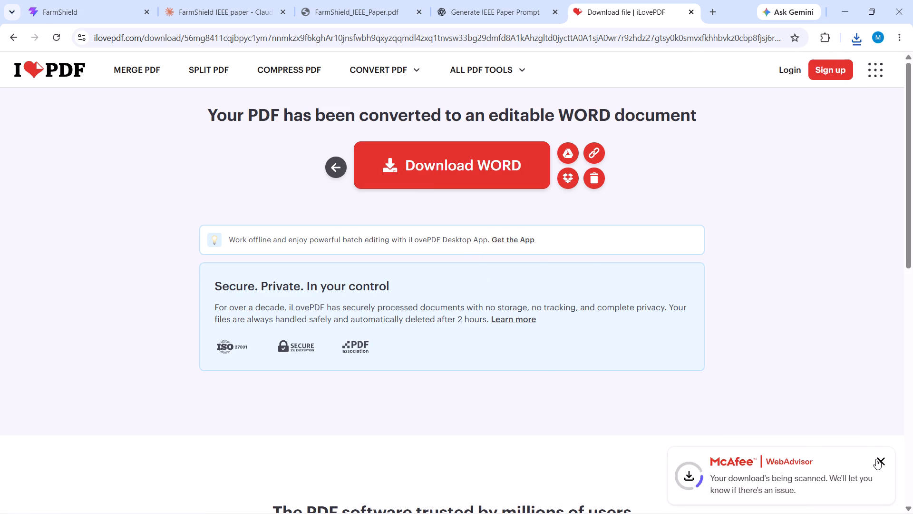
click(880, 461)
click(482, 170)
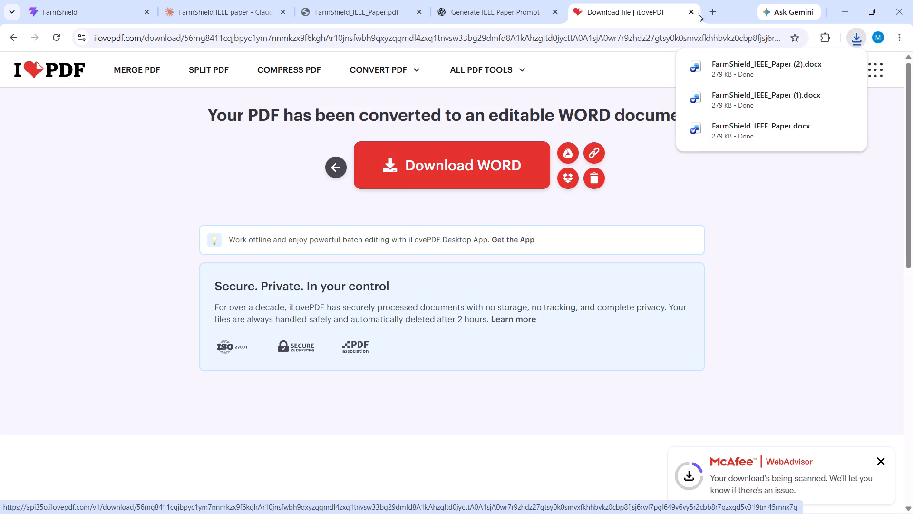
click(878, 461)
Delete the duplicate Word files FarmShield_IEEE_Paper (1) and FarmShield_IEEE_Paper (2) from the Downloads folder in File Explorer.
click(841, 2)
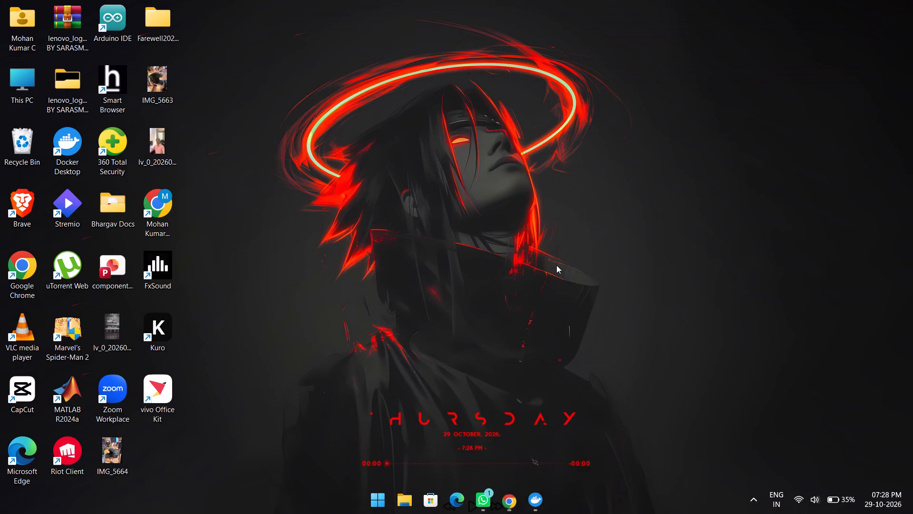
click(408, 495)
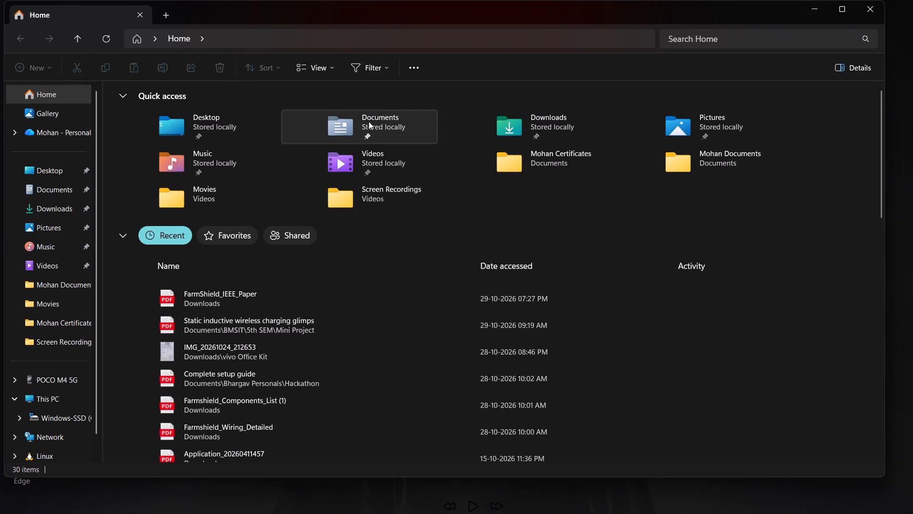
double_click(555, 120)
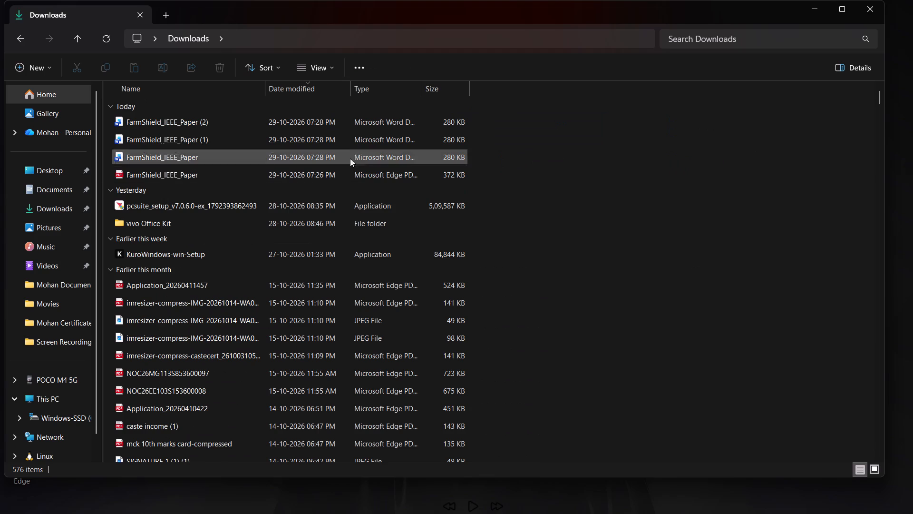
click(359, 133)
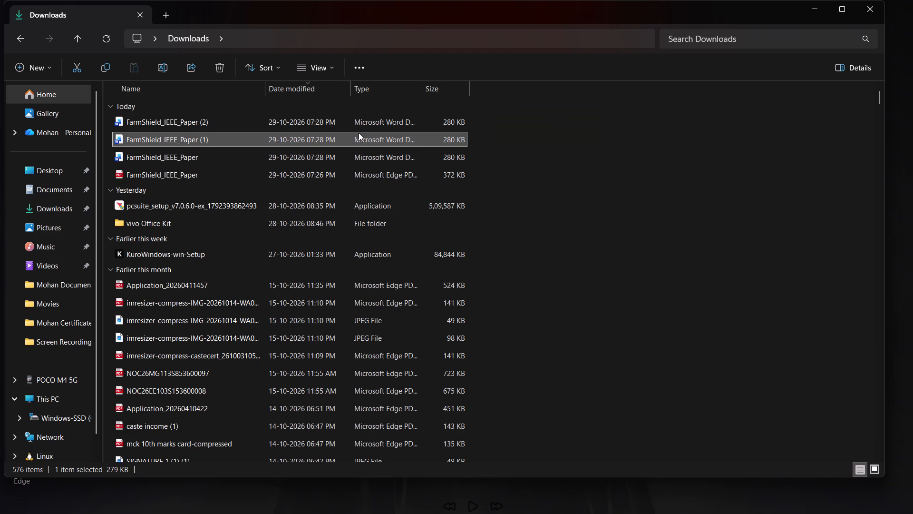
key(Delete)
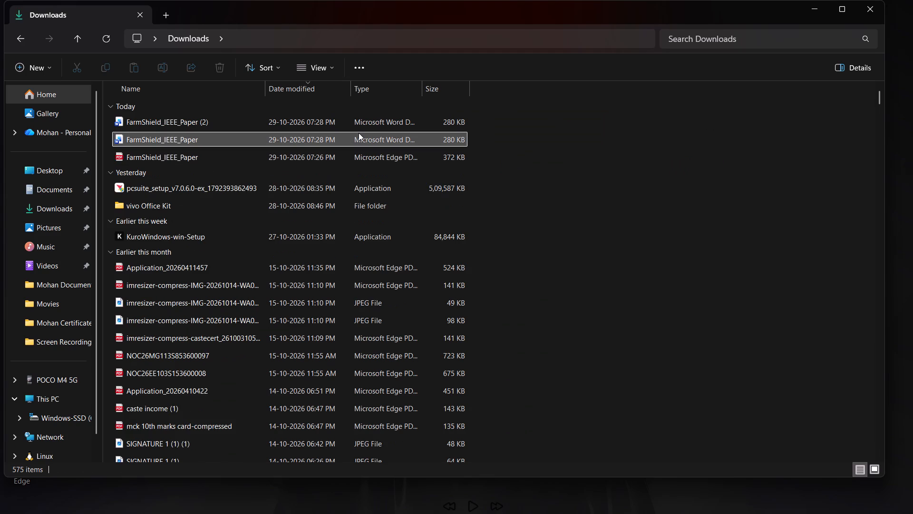
key(Up)
key(Delete)
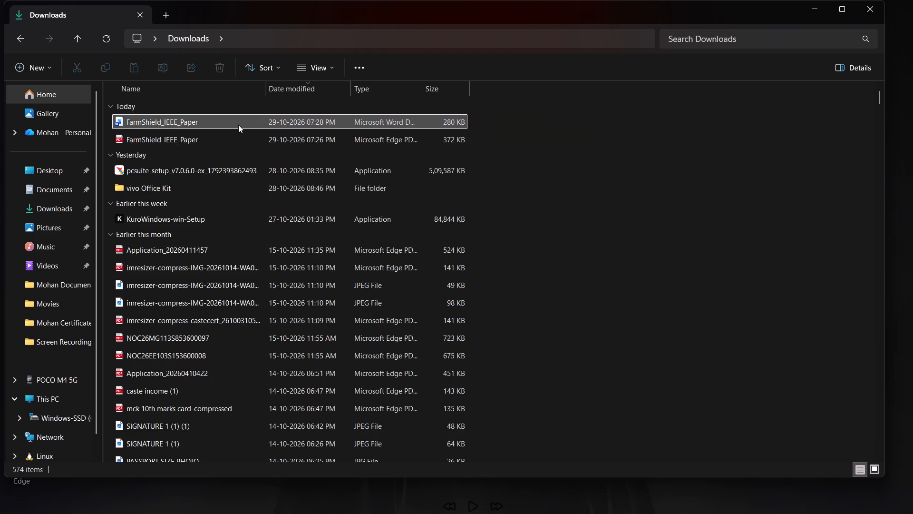
Open the FarmShield_IEEE_Paper Word document from Downloads in Microsoft Word and enable editing.
double_click(267, 122)
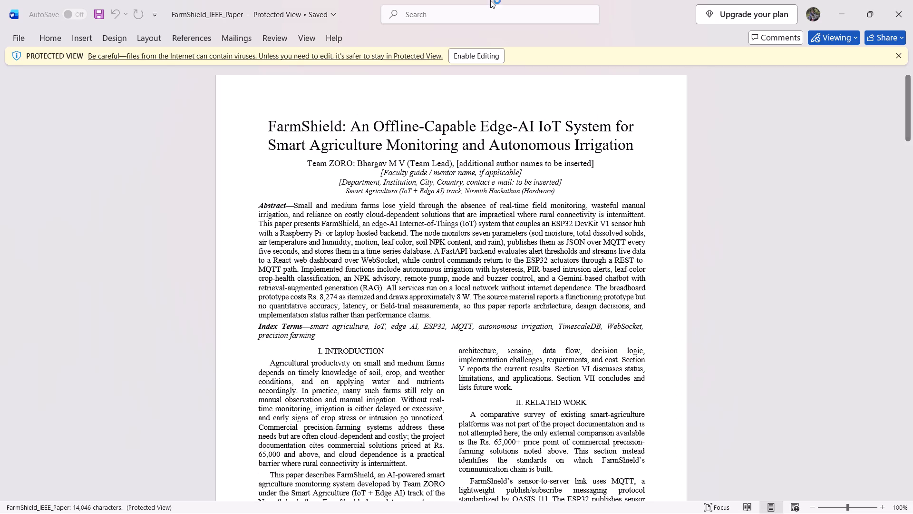
click(495, 54)
Delete the whole "Team ZORO" author line beneath the paper's title.
scroll(483, 86, up, 1)
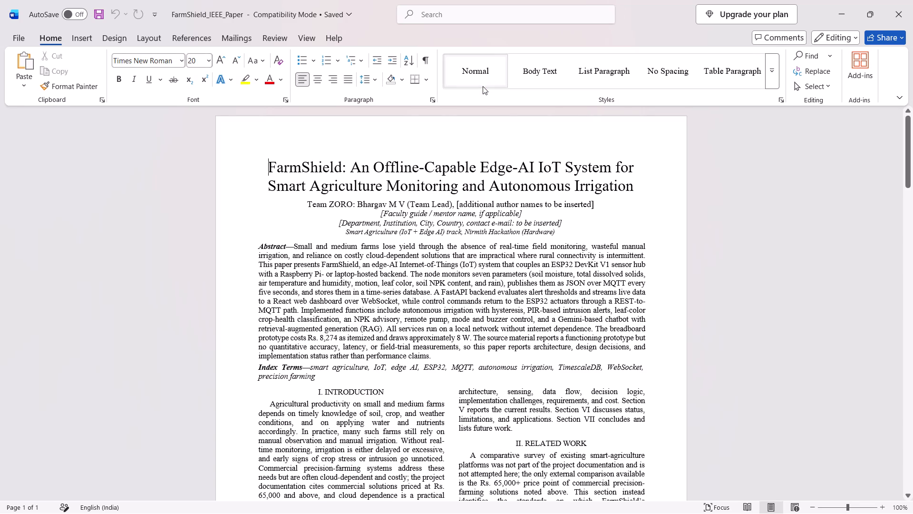
scroll(483, 86, up, 1)
ctrl+scroll(479, 148, up, 3)
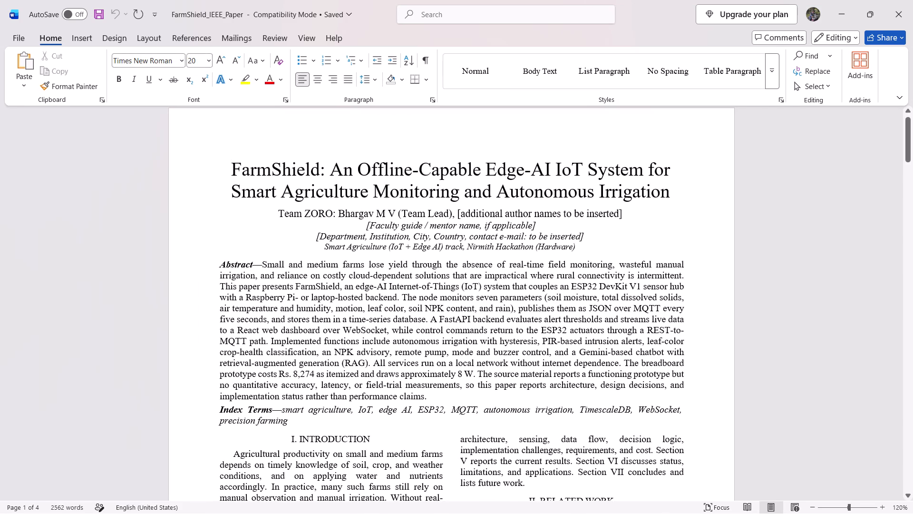
ctrl+scroll(466, 158, up, 8)
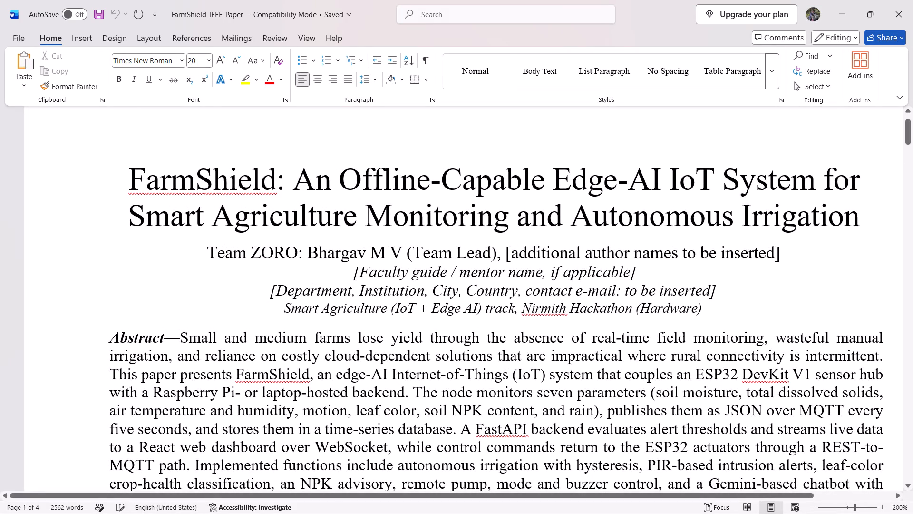
drag(777, 257, 223, 258)
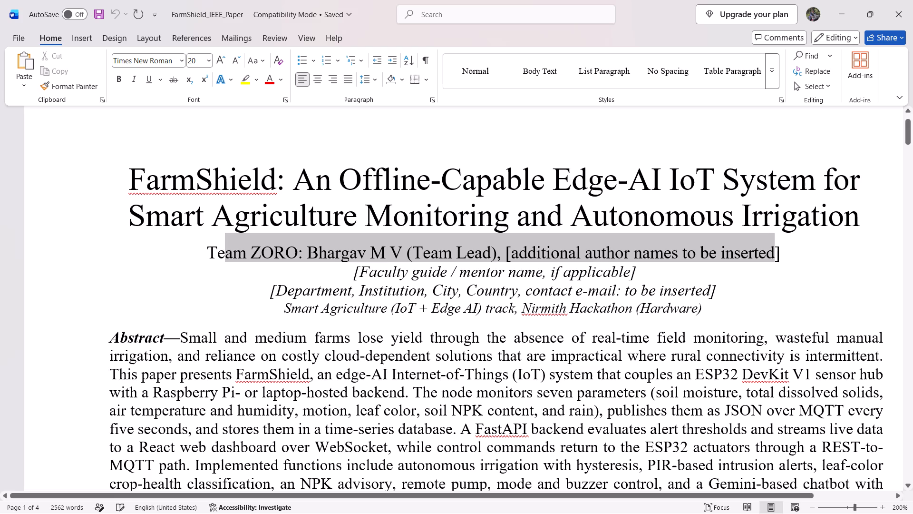
drag(223, 258, 211, 256)
key(BackSpace)
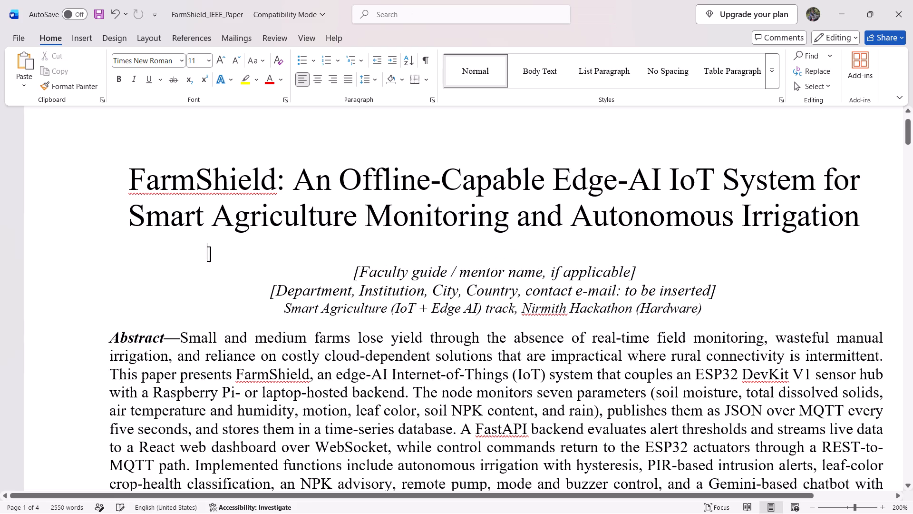
key(Right)
key(BackSpace)
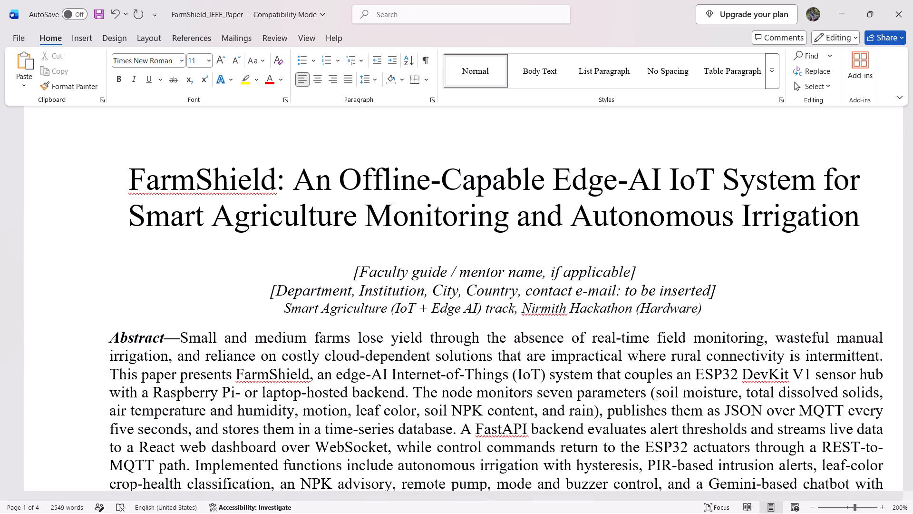
Enter the four authors' names, separated by commas, on the empty line beneath the paper's title.
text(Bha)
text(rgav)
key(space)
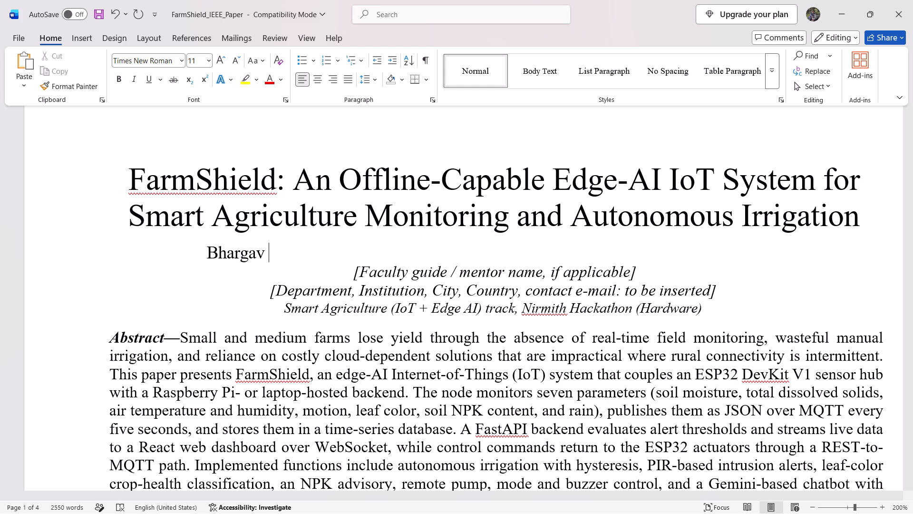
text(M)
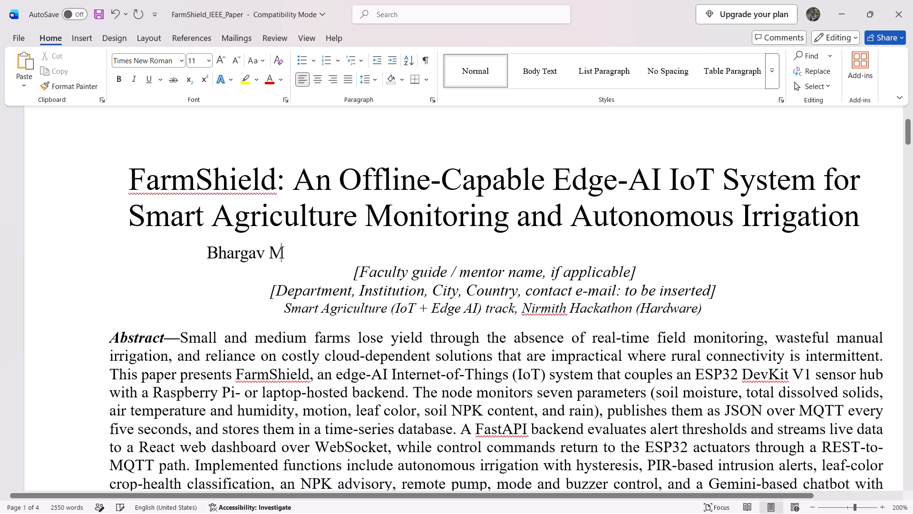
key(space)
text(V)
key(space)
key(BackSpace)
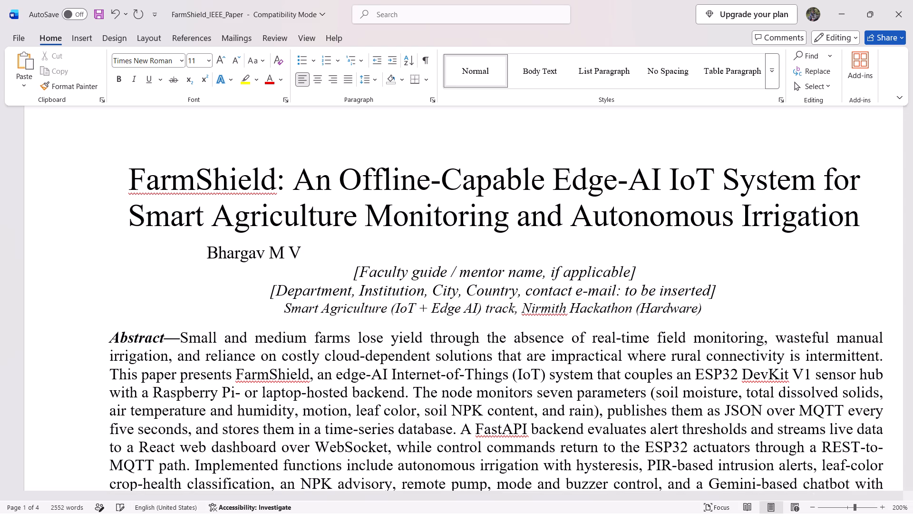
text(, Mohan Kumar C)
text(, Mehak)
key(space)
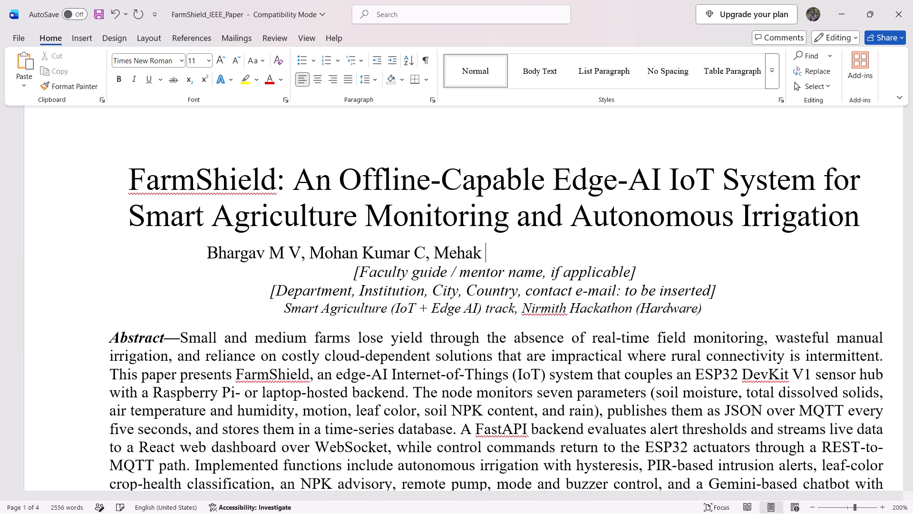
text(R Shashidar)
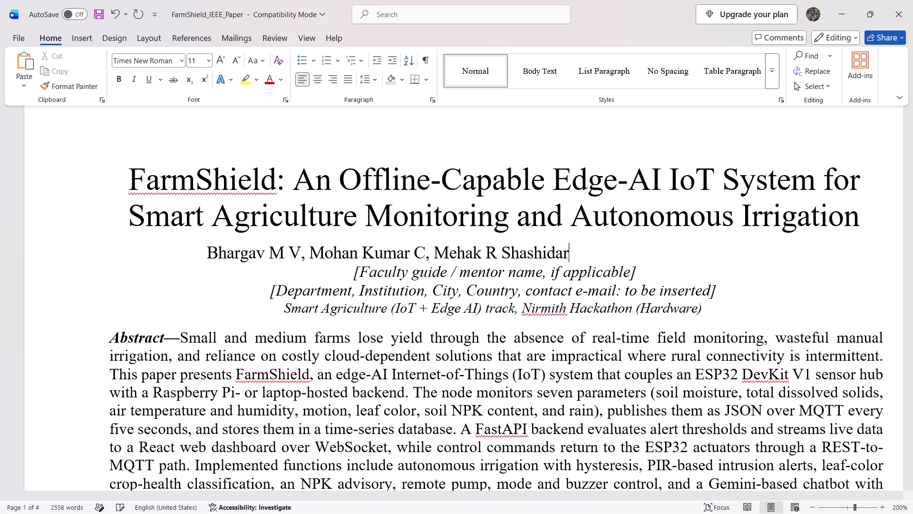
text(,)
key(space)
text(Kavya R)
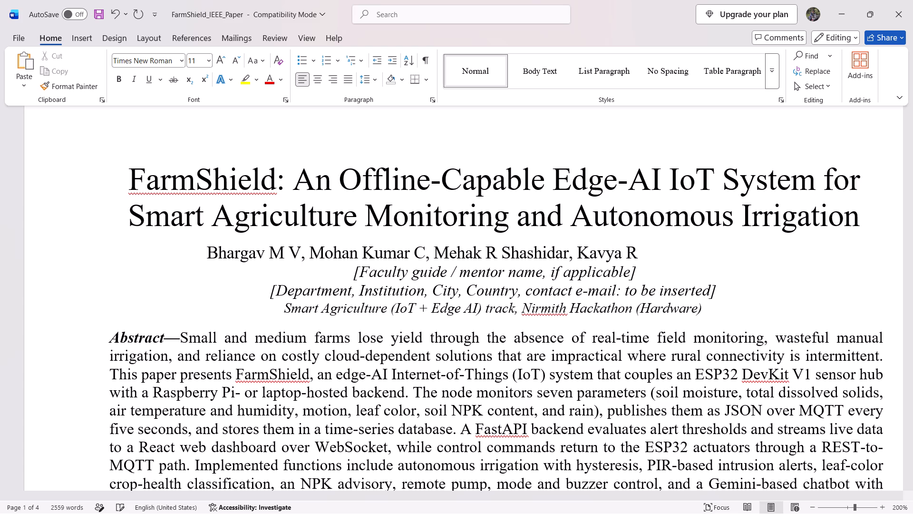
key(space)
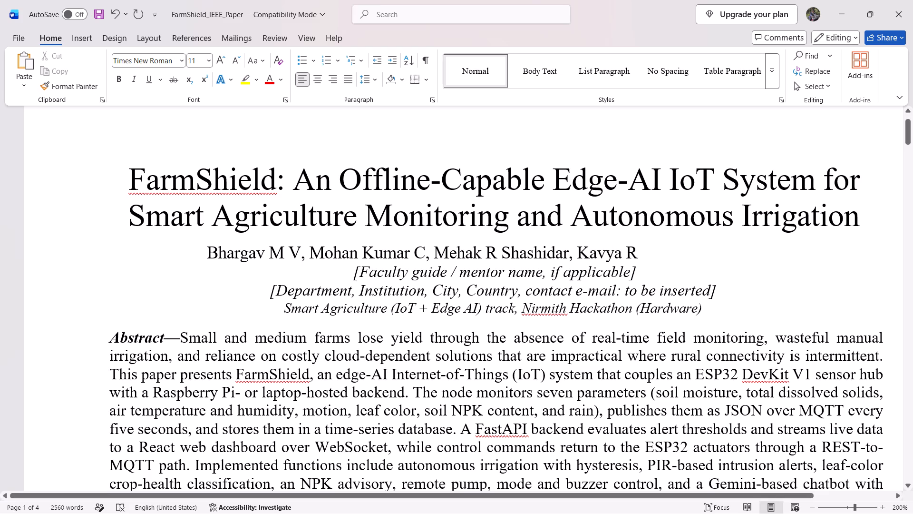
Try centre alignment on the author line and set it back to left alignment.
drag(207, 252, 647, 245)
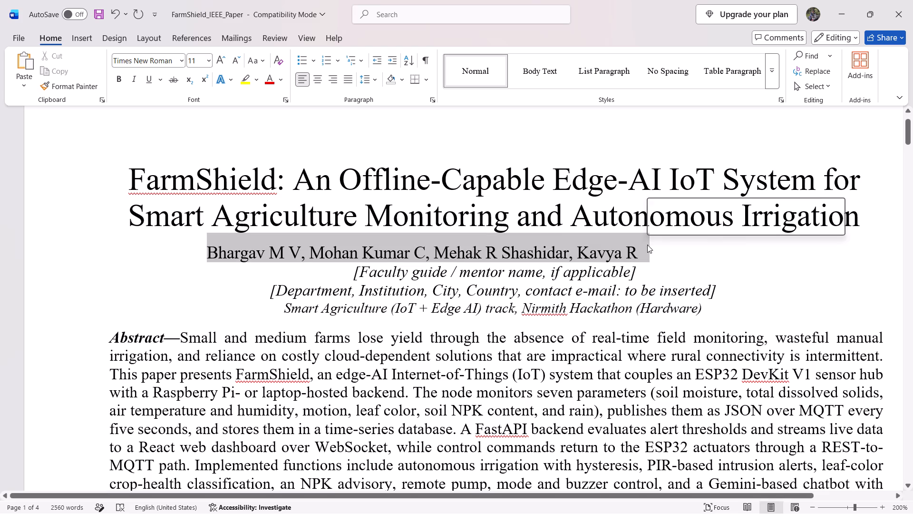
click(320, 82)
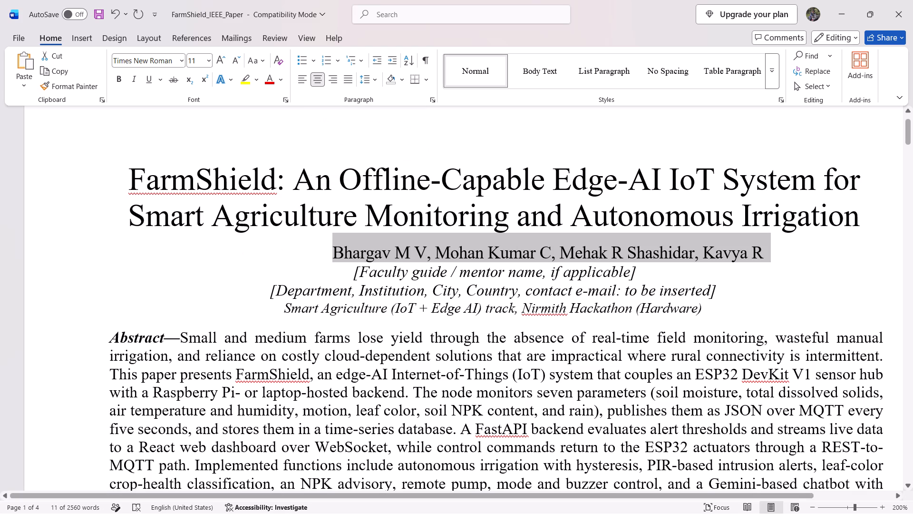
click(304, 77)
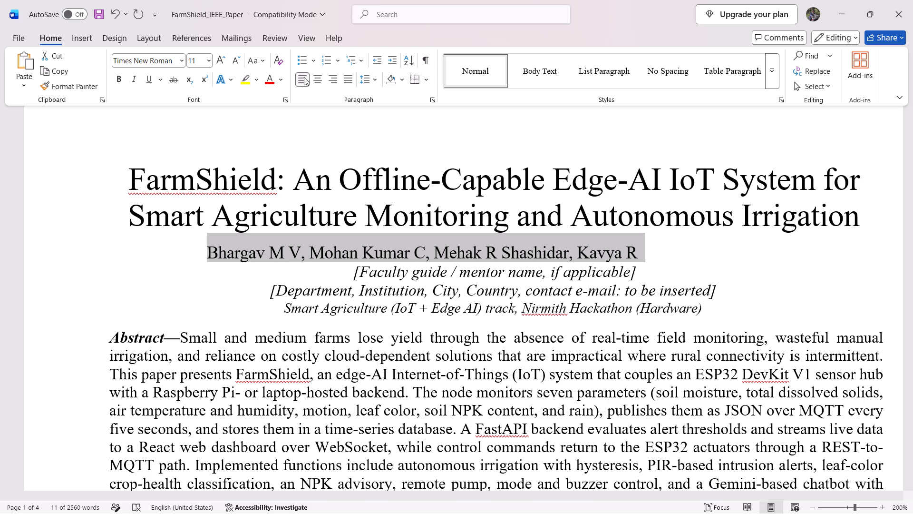
Shift the author line towards the centre beneath the title by inserting eleven spaces before the first name.
click(195, 248)
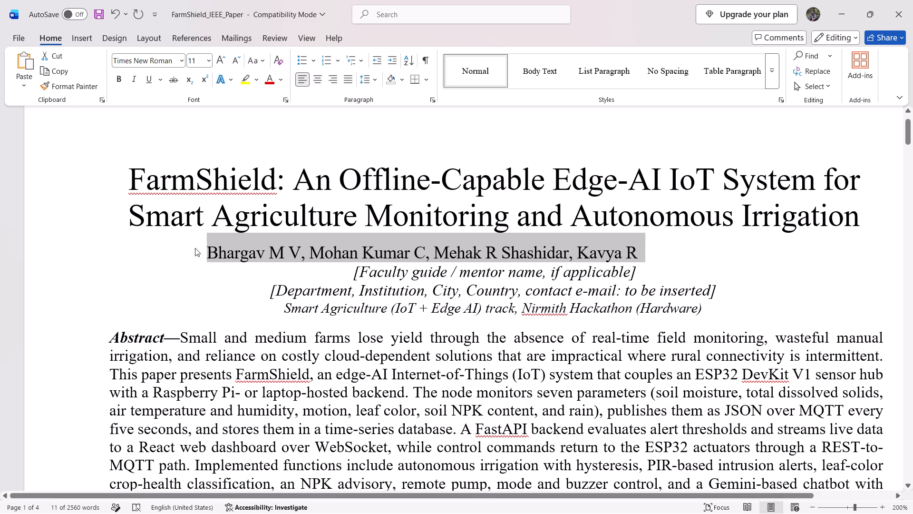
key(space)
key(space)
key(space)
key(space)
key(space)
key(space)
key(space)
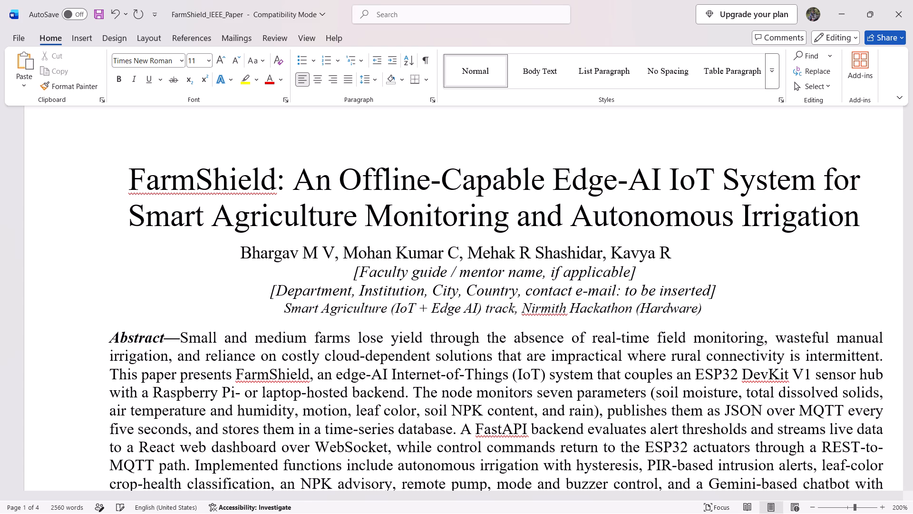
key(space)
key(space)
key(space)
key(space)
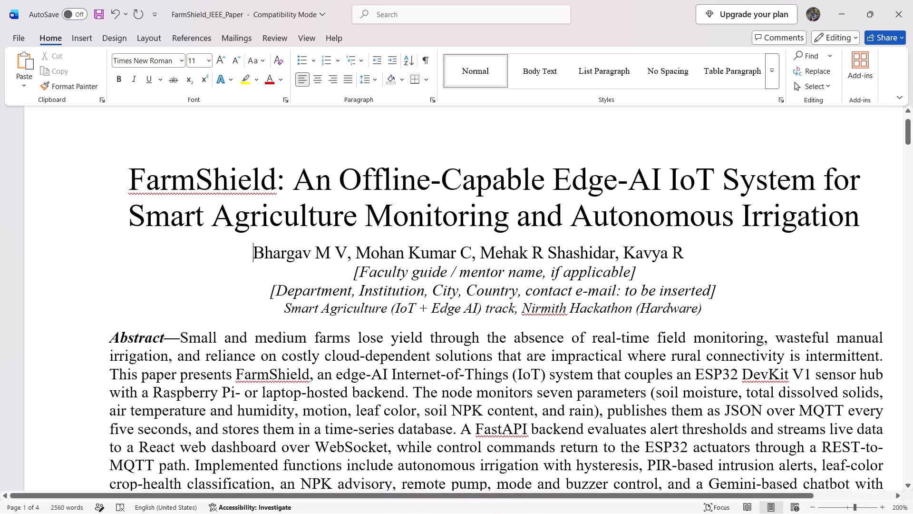
Delete the "[Faculty guide / mentor name, if applicable]" placeholder text, keeping the department placeholder on its own line below.
click(644, 278)
key(BackSpace)
key(BackSpace)
key(BackSpace)
key(BackSpace)
key(BackSpace)
key(BackSpace)
key(BackSpace)
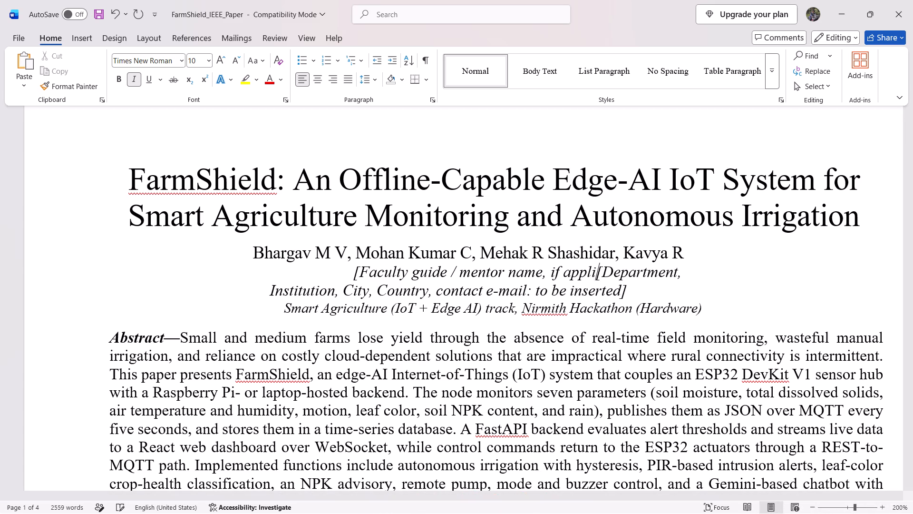
key(BackSpace)
key(BackSpace)
key(BackSpace)
key(BackSpace)
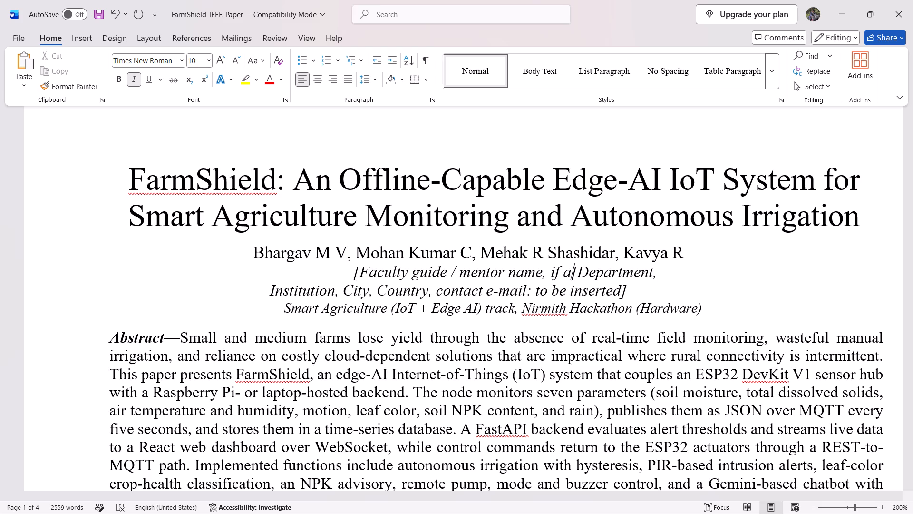
key(Return)
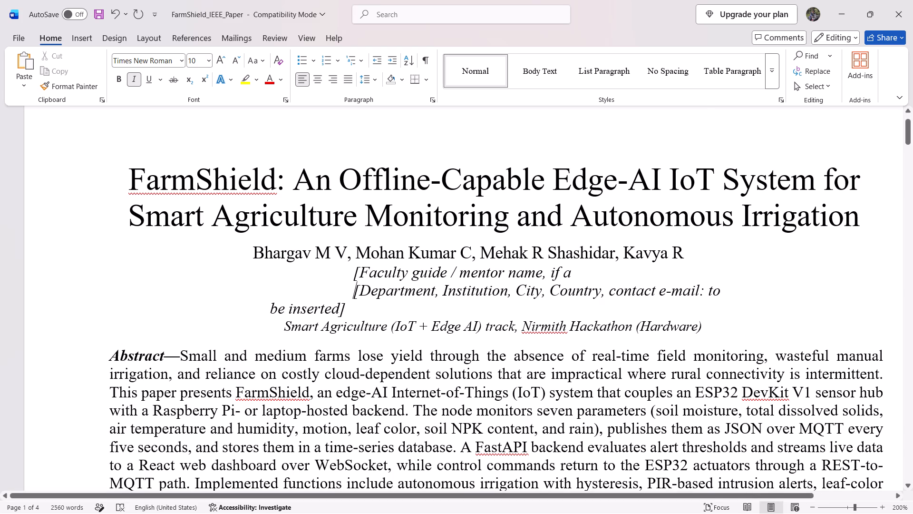
click(574, 273)
key(BackSpace)
key(BackSpace)
key(BackSpace)
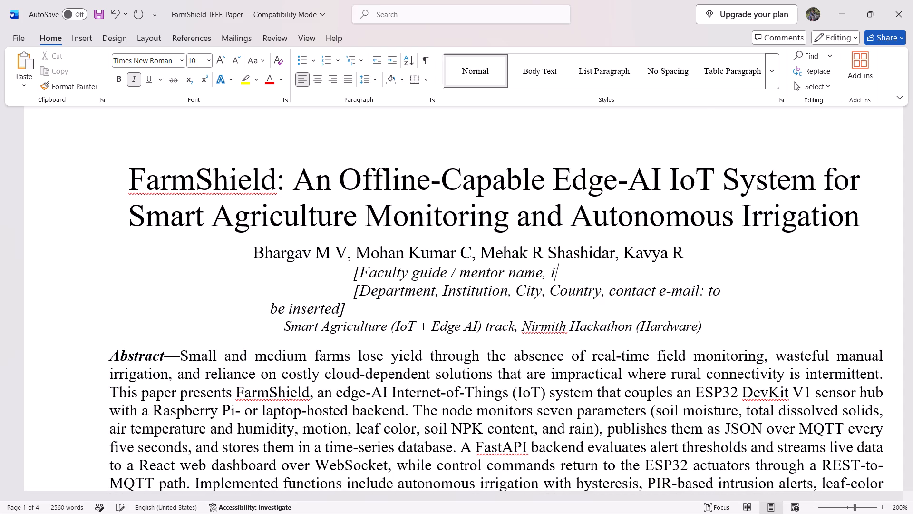
key(BackSpace)
key(BackSpace)
key(BackSpace)
key(BackSpace)
key(BackSpace)
key(BackSpace)
key(BackSpace)
key(BackSpace)
key(BackSpace)
key(BackSpace)
key(BackSpace)
key(BackSpace)
key(BackSpace)
key(BackSpace)
key(BackSpace)
key(BackSpace)
key(BackSpace)
key(BackSpace)
key(BackSpace)
key(BackSpace)
key(BackSpace)
key(BackSpace)
key(BackSpace)
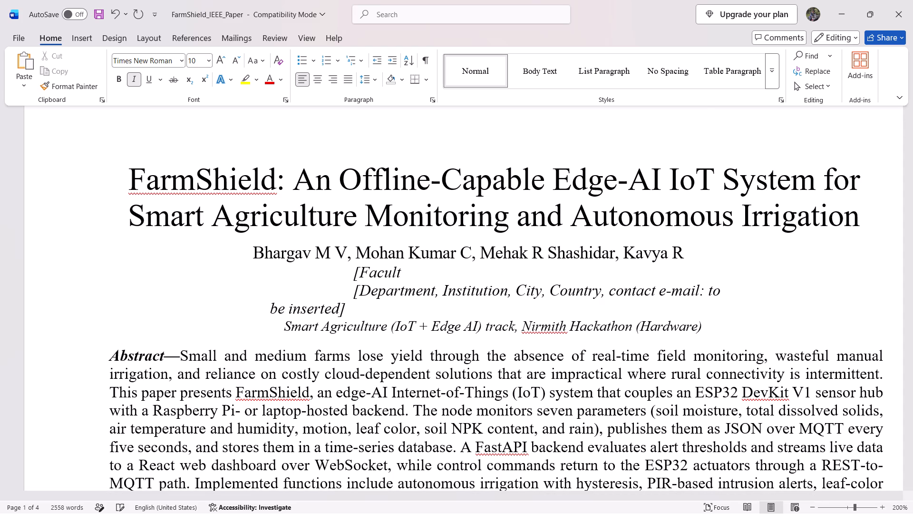
key(BackSpace)
key(BackSpace)
key(BackSpace)
key(BackSpace)
key(BackSpace)
key(BackSpace)
key(BackSpace)
key(BackSpace)
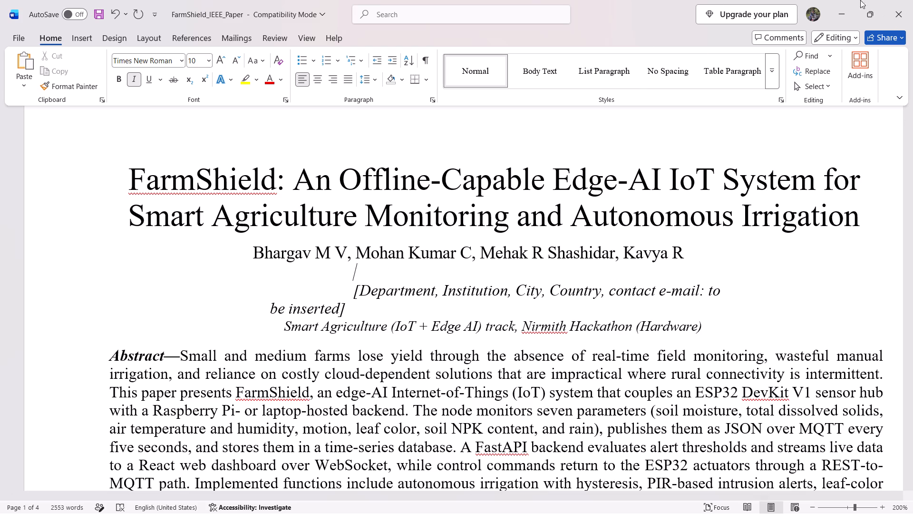
Minimize the paper's document window and the Downloads folder window, and switch to the Chrome browser.
click(842, 0)
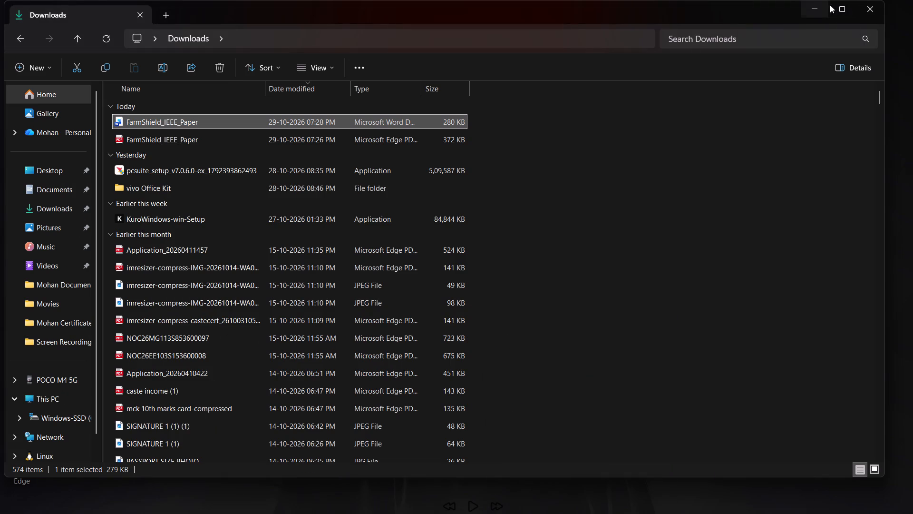
click(810, 9)
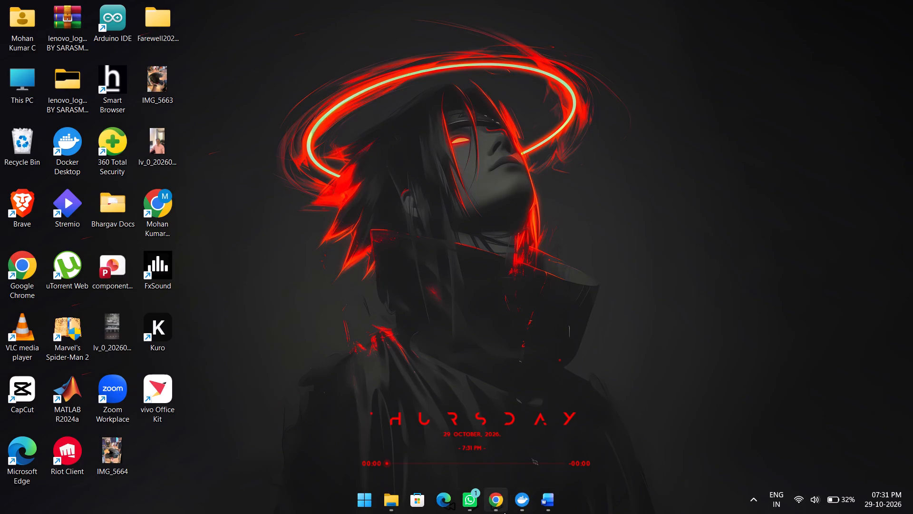
click(504, 512)
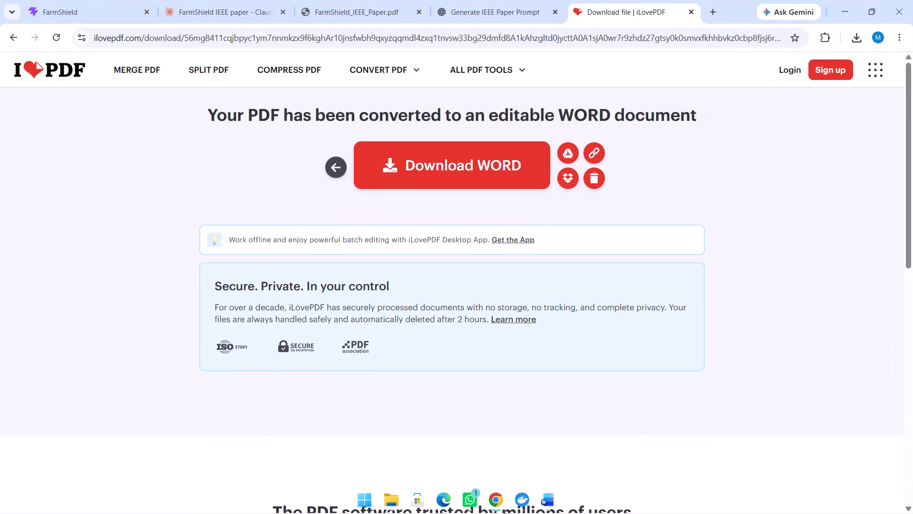
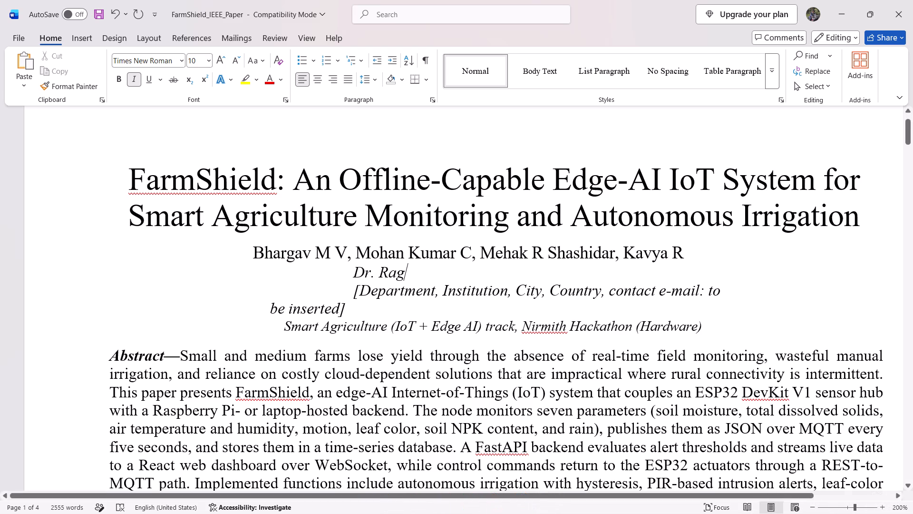
Finish entering the faculty guide's name after "Dr." on the line between the authors and the department placeholder.
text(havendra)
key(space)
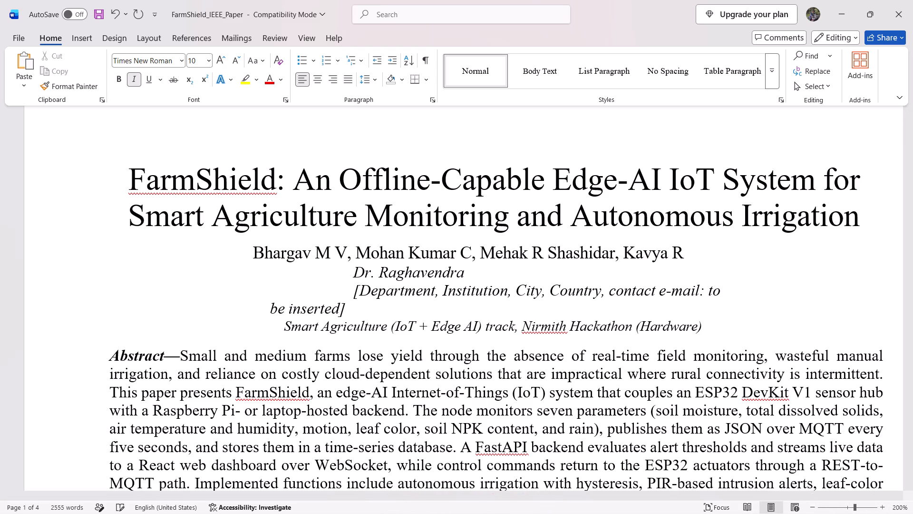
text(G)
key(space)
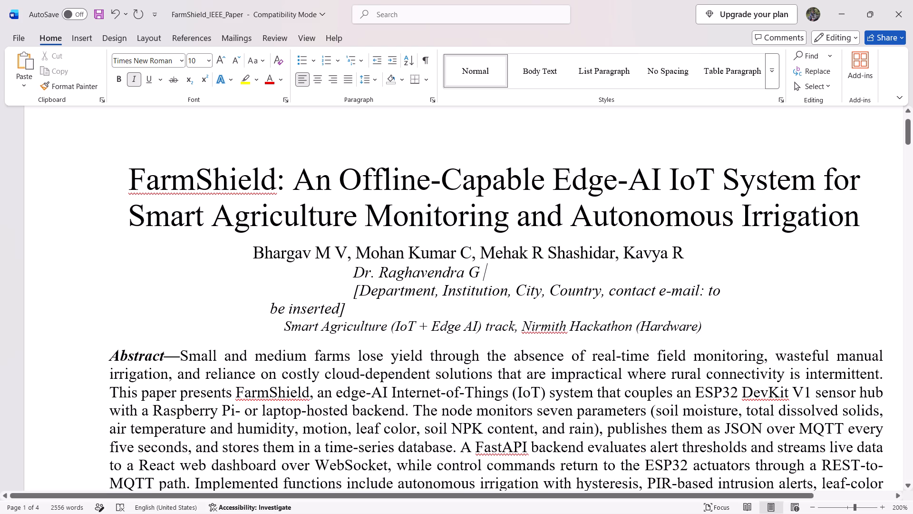
click(352, 271)
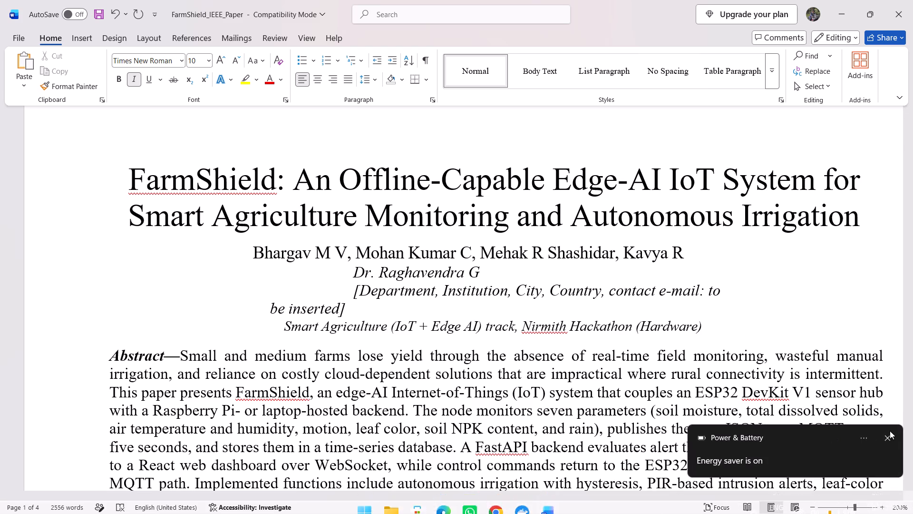
Dismiss the Power & Battery notification covering the document.
click(888, 439)
click(887, 466)
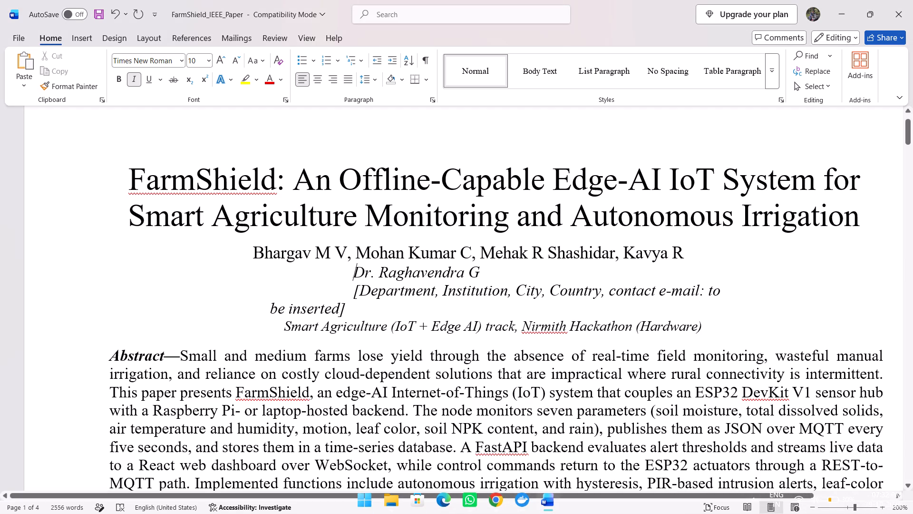
Shift the mentor's name line towards the centre beneath the authors by inserting fourteen spaces before the name.
click(355, 270)
key(space)
key(space)
key(space)
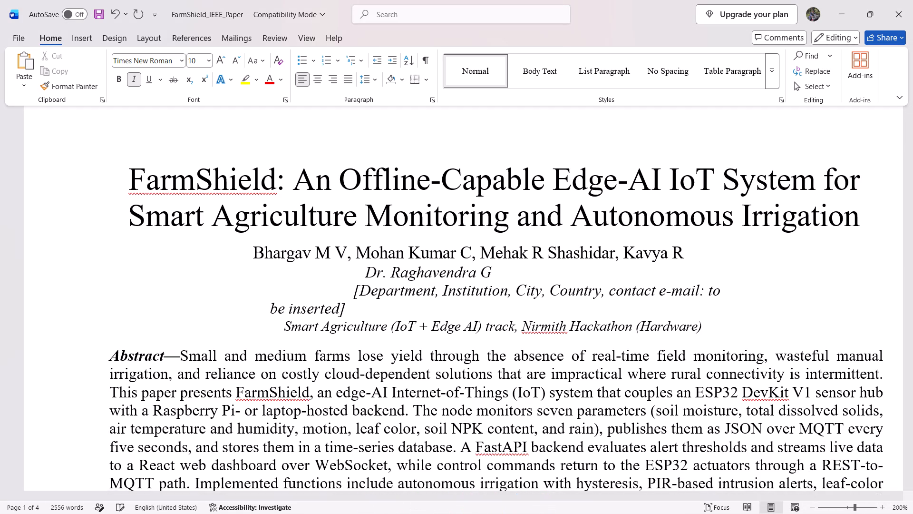
key(space)
key(space)
key(space)
key(space)
key(space)
key(space)
key(space)
key(space)
key(space)
key(space)
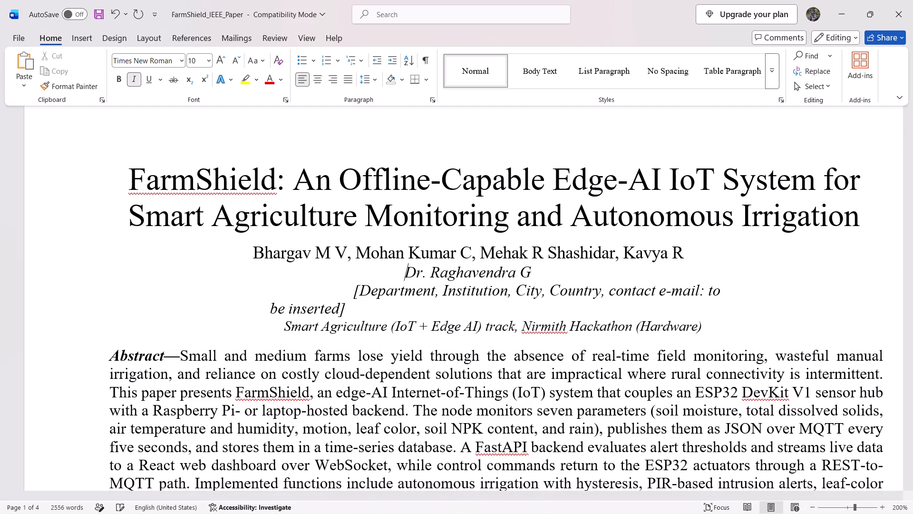
key(space)
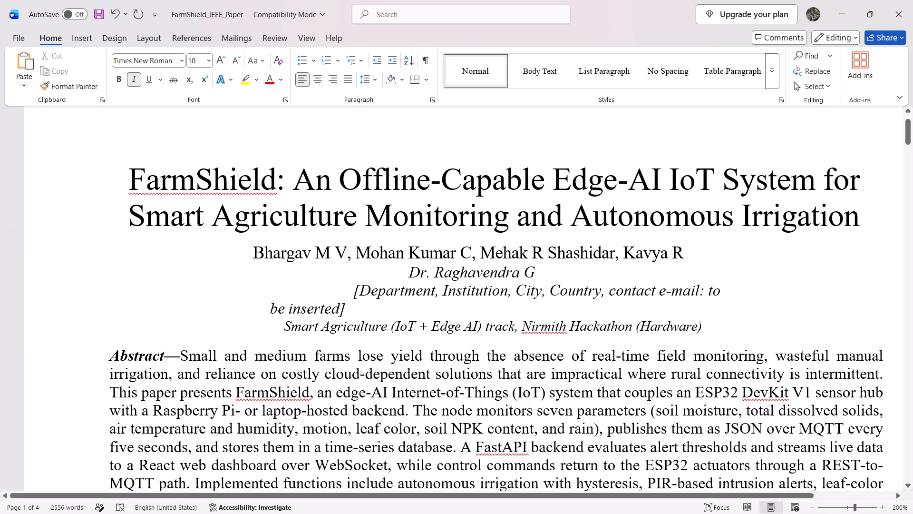
Delete ", Nirmith Hackathon (Hardware)" from the end of the Smart Agriculture track line above the abstract.
click(699, 326)
click(709, 327)
key(BackSpace)
key(BackSpace)
key(BackSpace)
key(BackSpace)
key(BackSpace)
key(BackSpace)
key(BackSpace)
key(BackSpace)
key(BackSpace)
key(BackSpace)
key(BackSpace)
key(BackSpace)
key(BackSpace)
key(BackSpace)
key(BackSpace)
key(BackSpace)
key(BackSpace)
key(BackSpace)
key(BackSpace)
key(BackSpace)
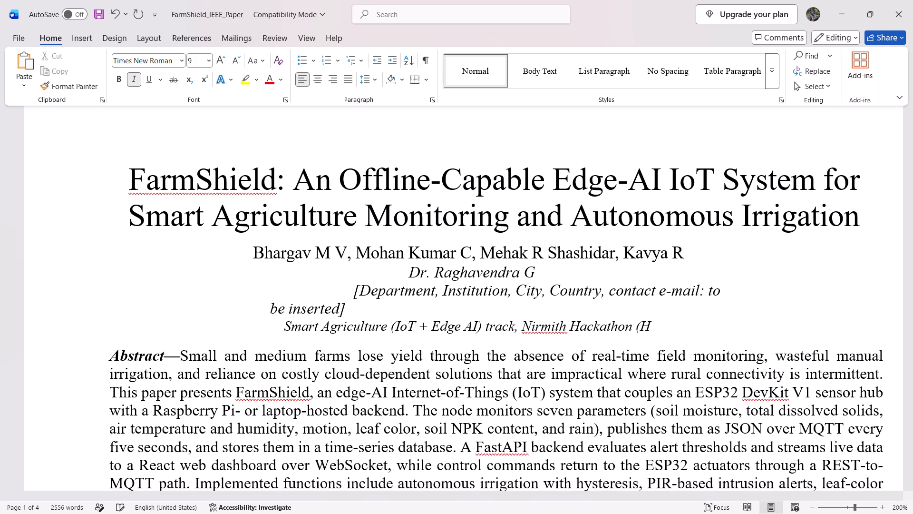
key(BackSpace)
key(BackSpace)
key(BackSpace)
key(BackSpace)
key(BackSpace)
key(BackSpace)
key(BackSpace)
key(BackSpace)
key(BackSpace)
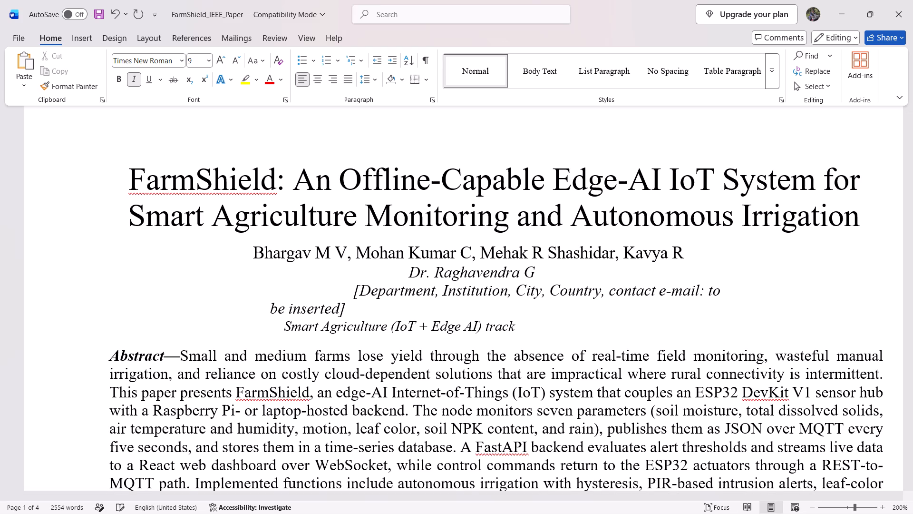
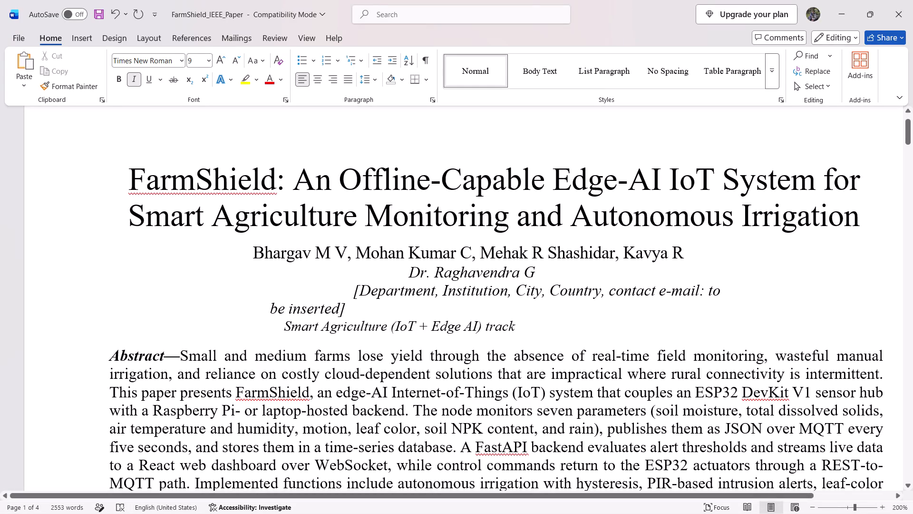
Delete the whole "[Department, Institution, City, Country, contact e-mail: to be inserted]" placeholder between the mentor's name and the Smart Agriculture track line.
drag(316, 308, 305, 307)
click(305, 307)
click(370, 302)
drag(357, 306, 284, 277)
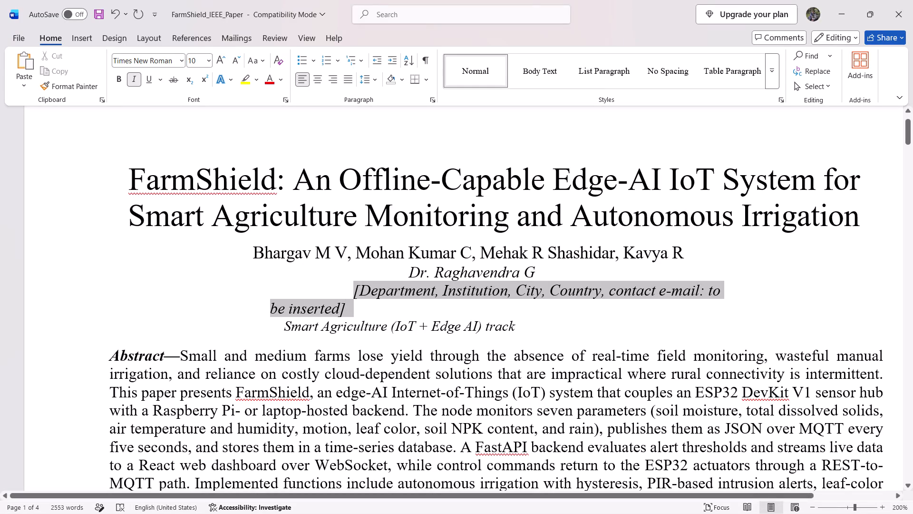
drag(284, 277, 282, 287)
key(BackSpace)
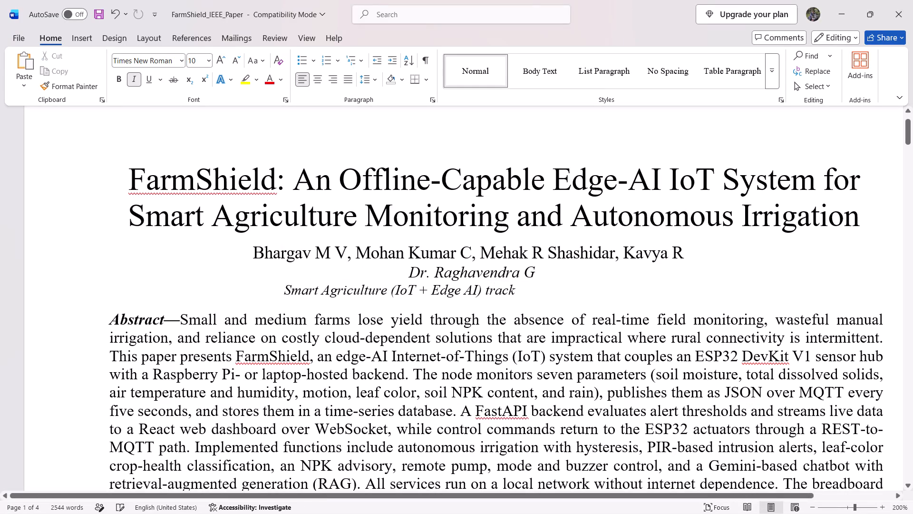
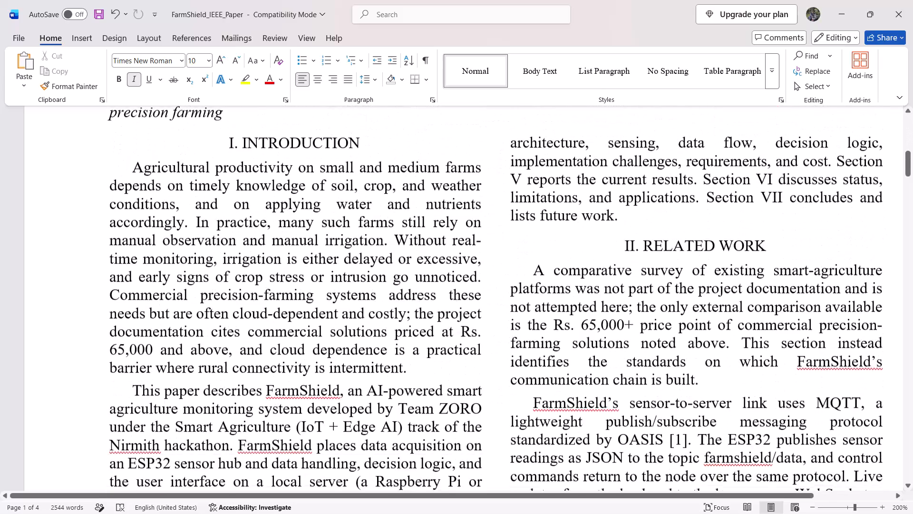
Switch from Word to Chrome and return from iLovePDF's finished-download page to its PDF to WORD converter page.
scroll(432, 306, up, 5)
click(843, 1)
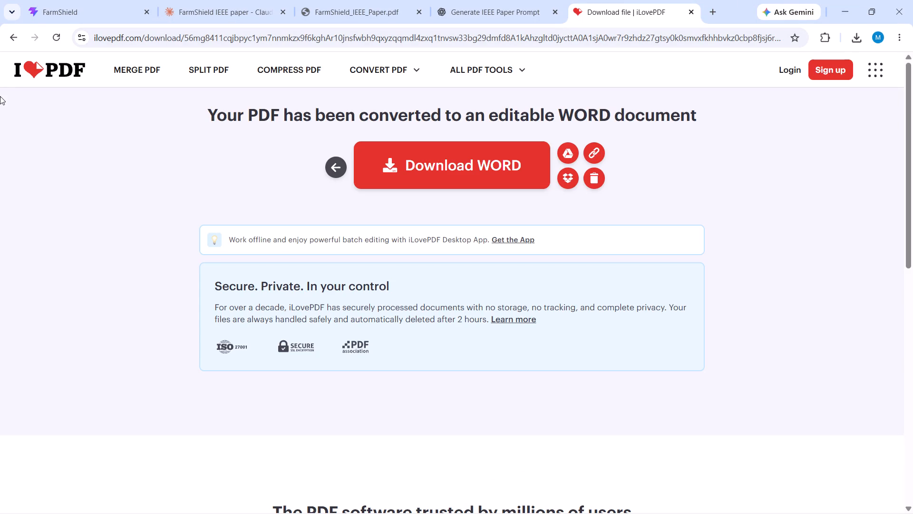
click(15, 31)
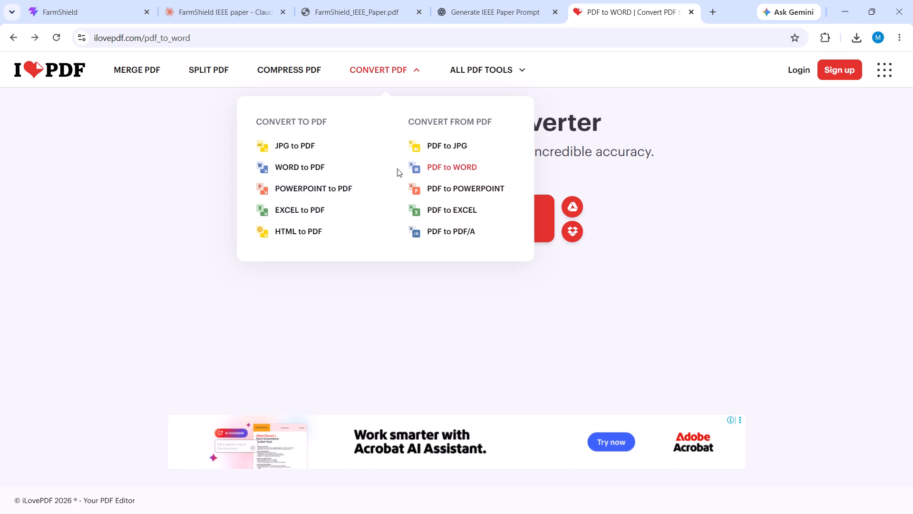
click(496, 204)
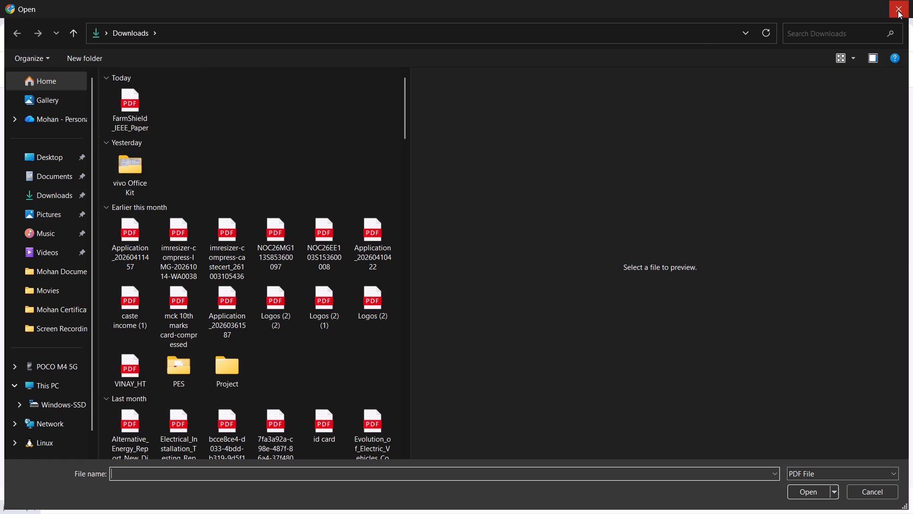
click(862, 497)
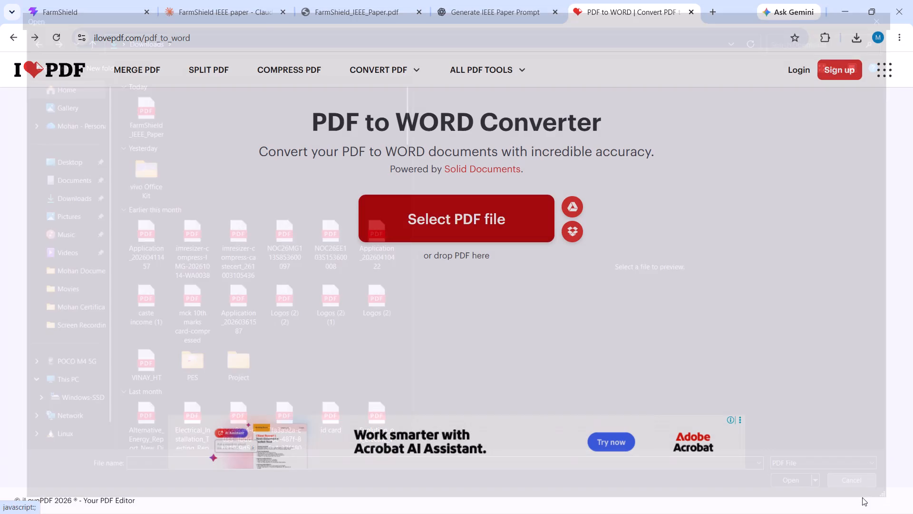
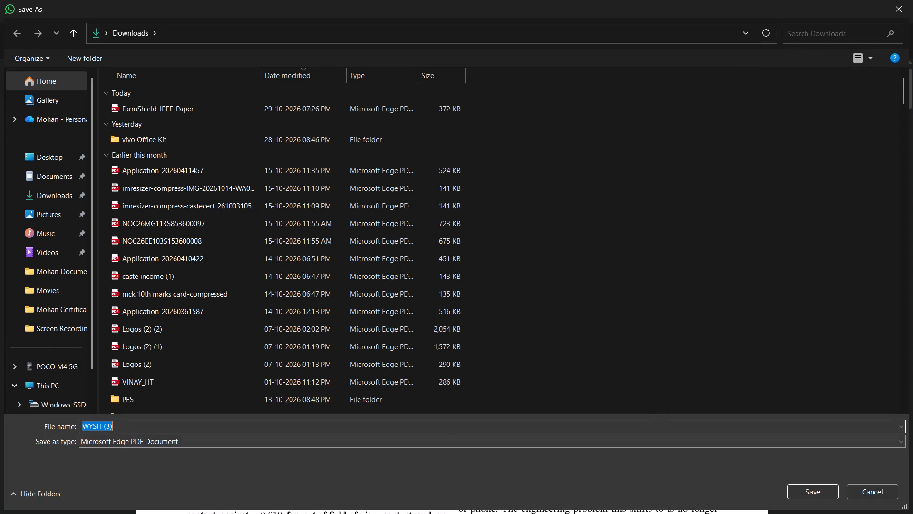
Name the PDF "sumadhwa file" for saving in the Downloads folder.
key(BackSpace)
text(sum)
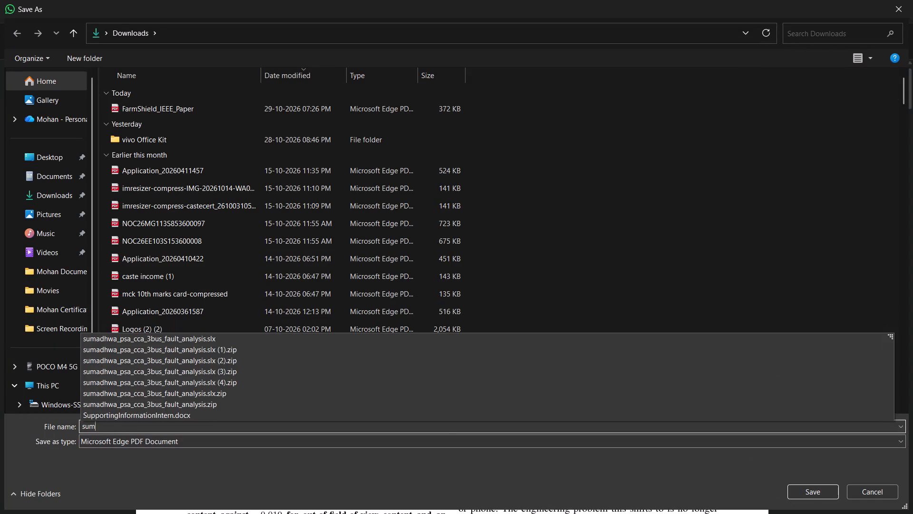
text(adhwa)
key(space)
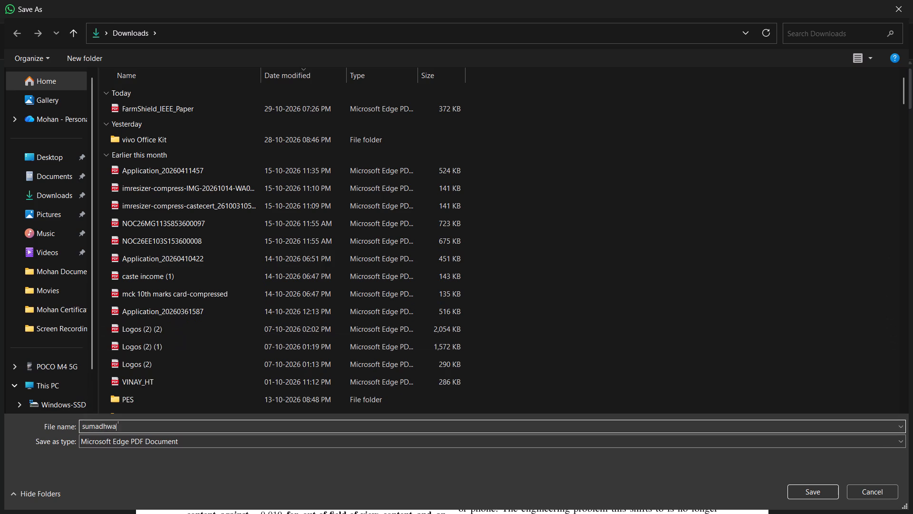
text(file)
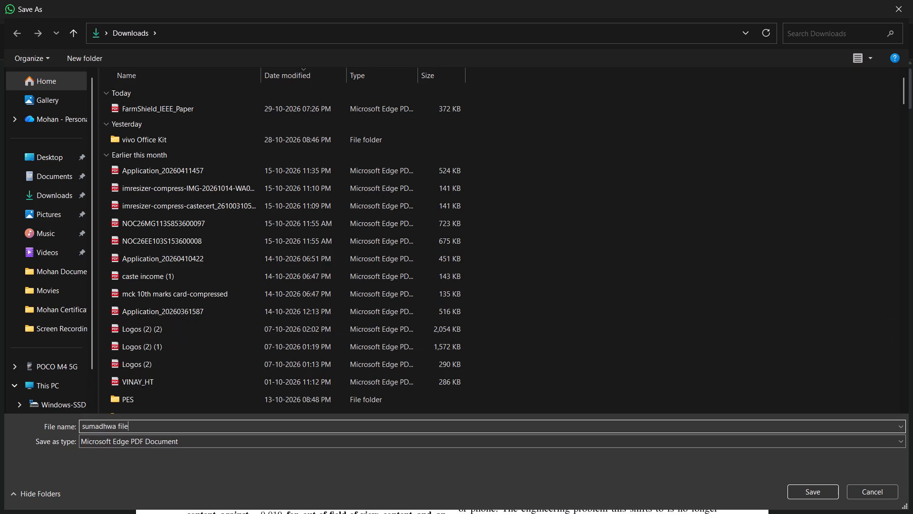
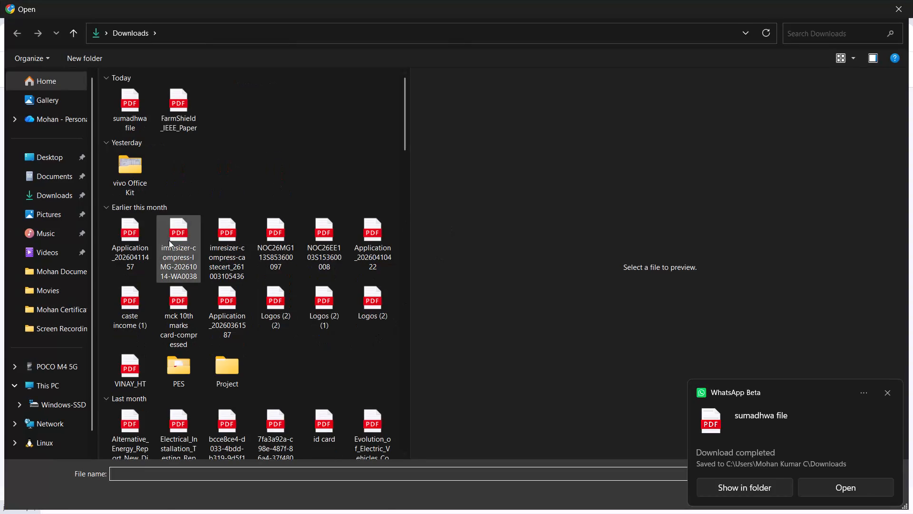
Load the "sumadhwa file" PDF from the Downloads folder into the PDF to Word converter.
click(132, 126)
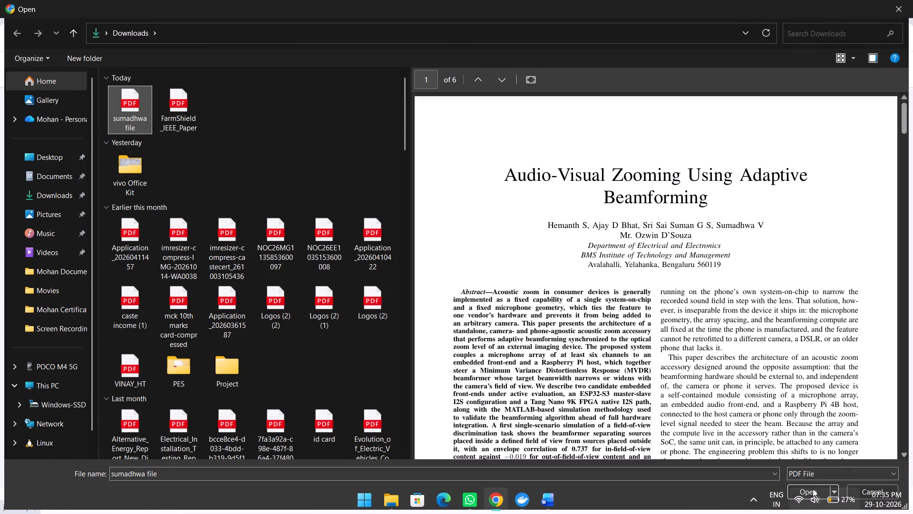
click(813, 489)
click(520, 293)
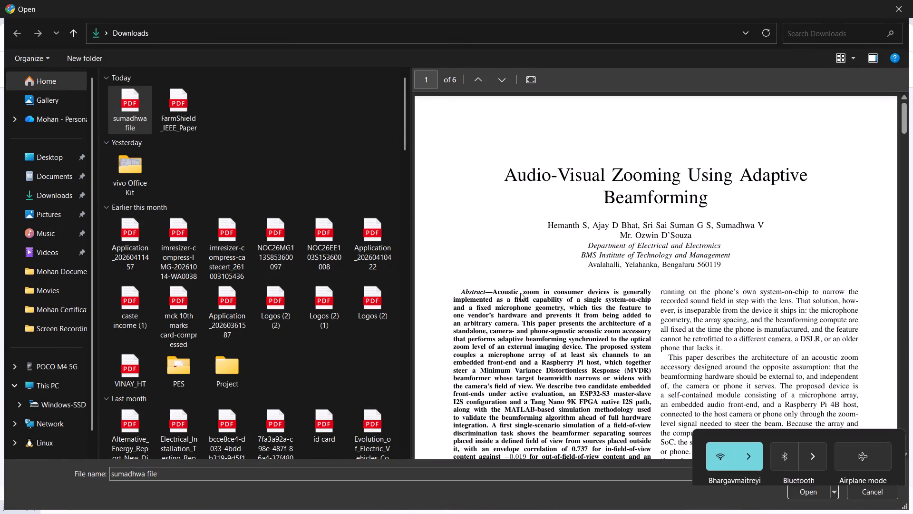
click(793, 485)
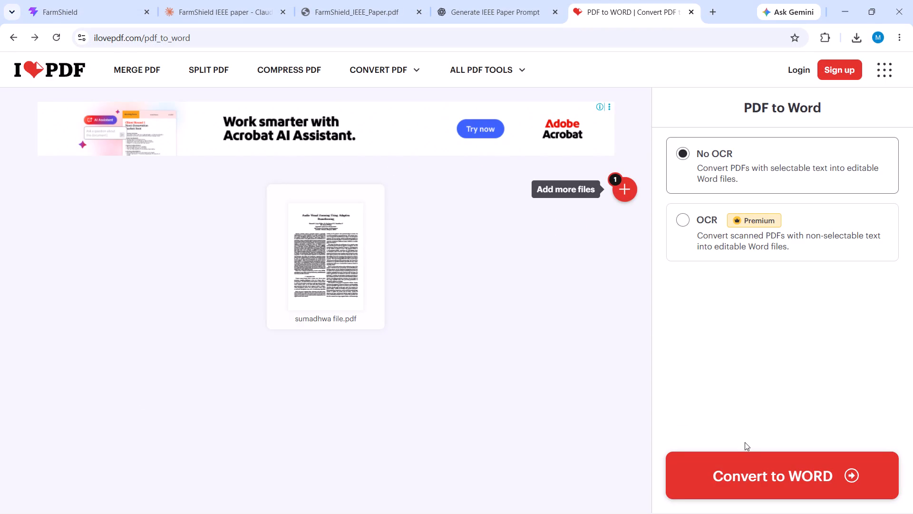
Convert the PDF to Word without OCR and download the resulting document.
click(733, 482)
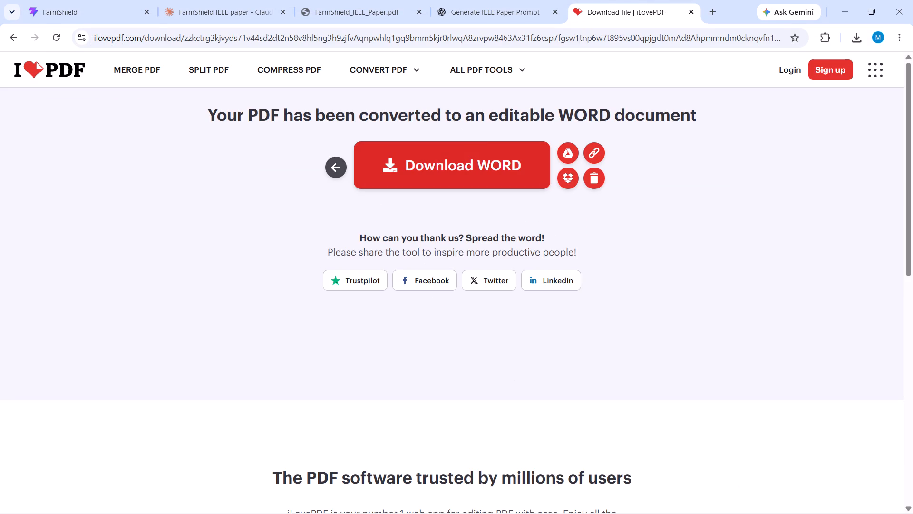
click(470, 160)
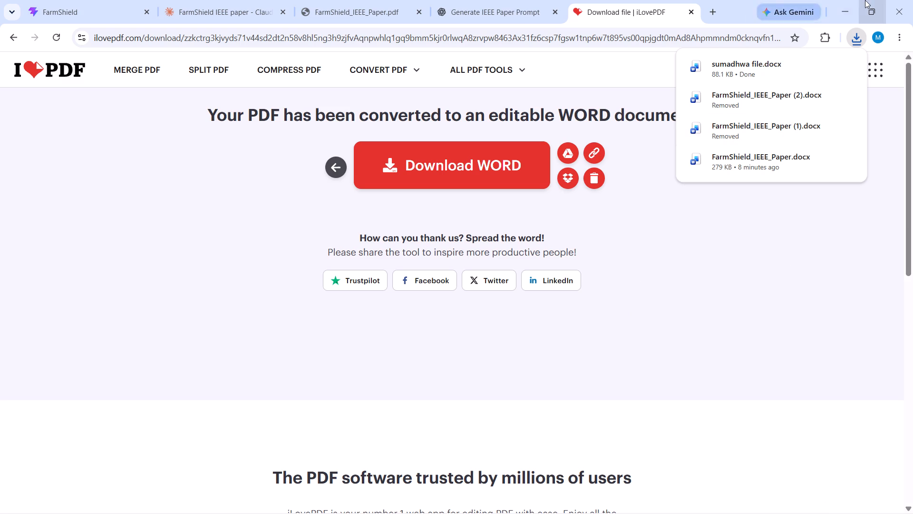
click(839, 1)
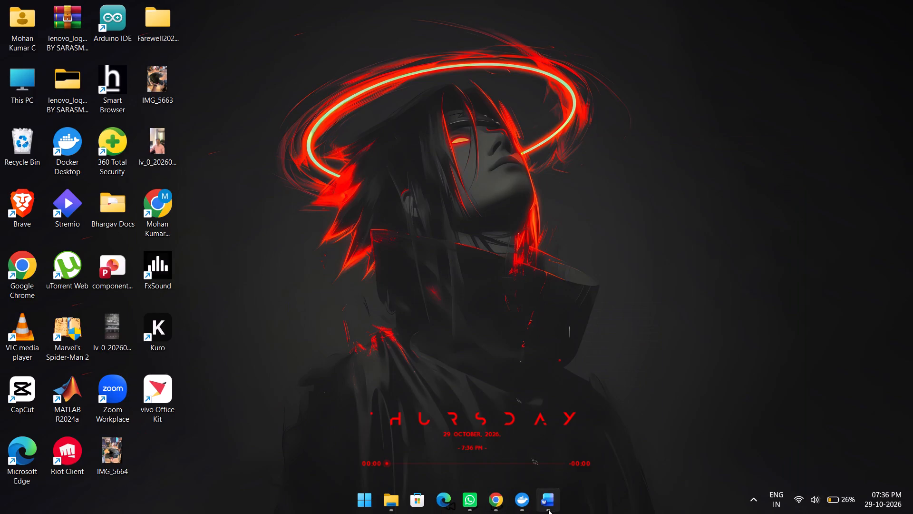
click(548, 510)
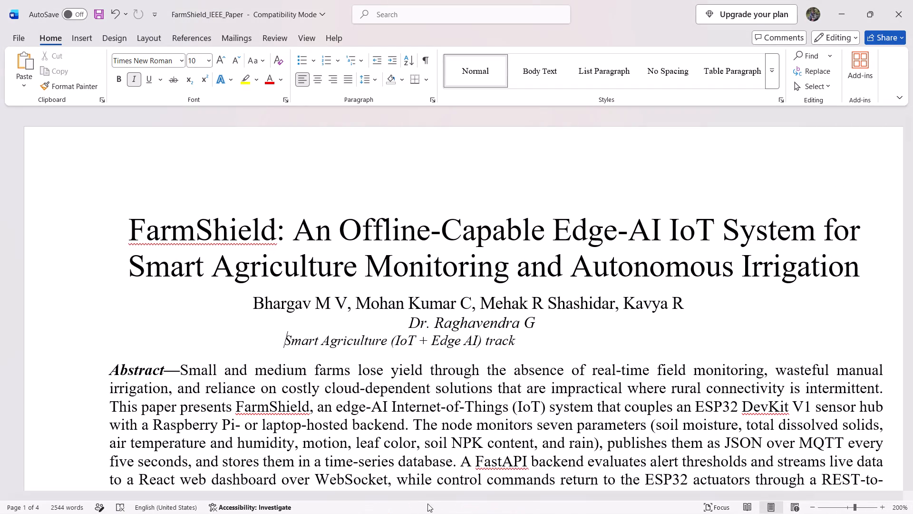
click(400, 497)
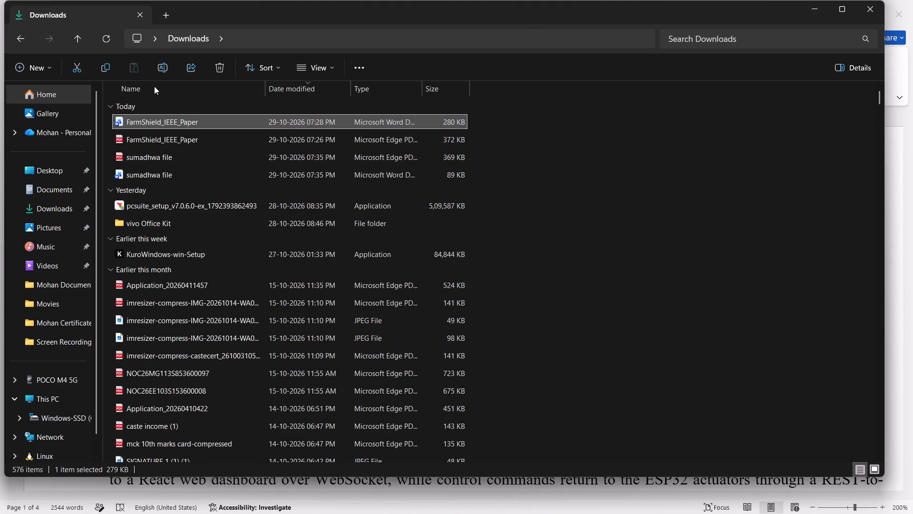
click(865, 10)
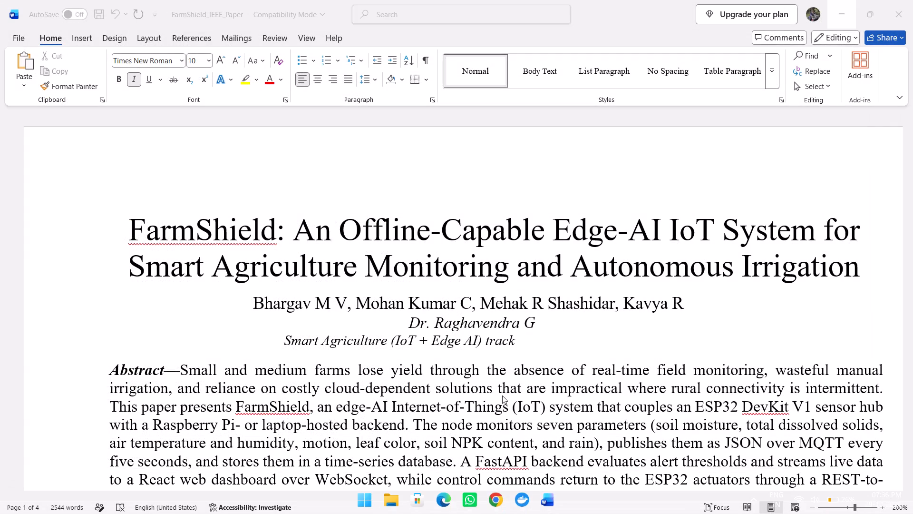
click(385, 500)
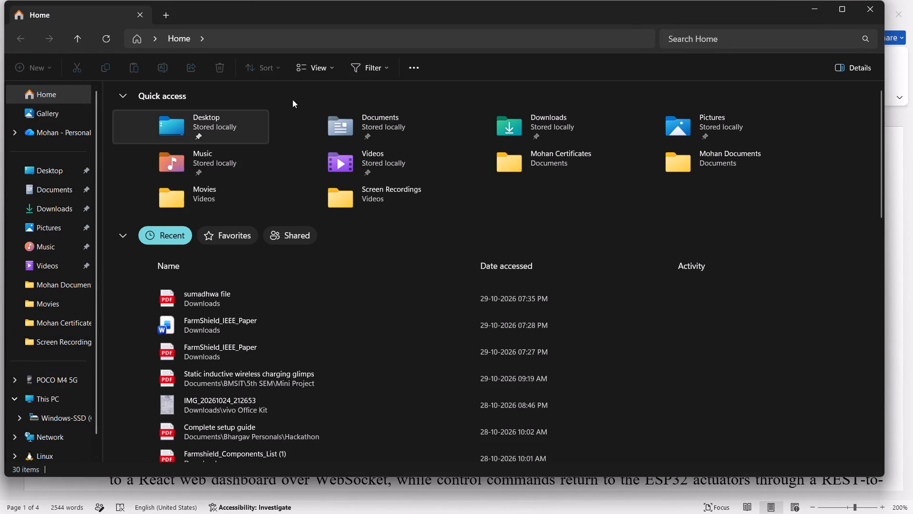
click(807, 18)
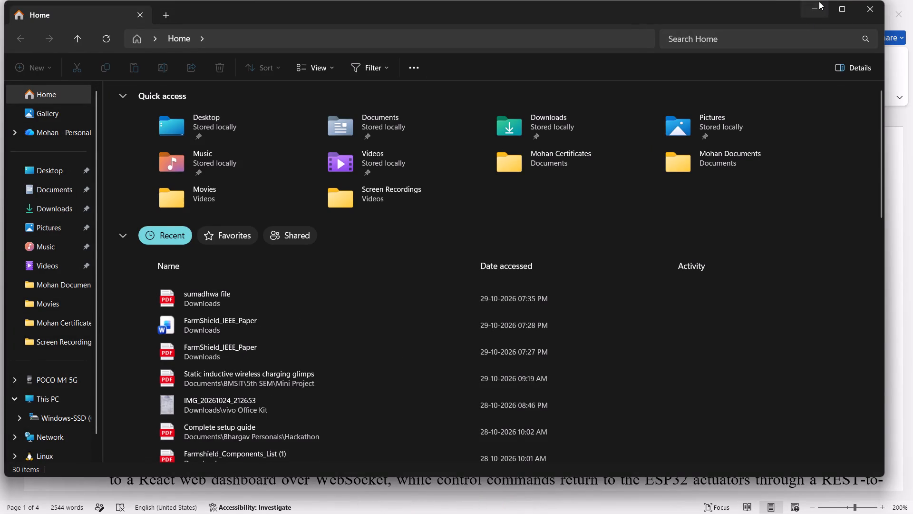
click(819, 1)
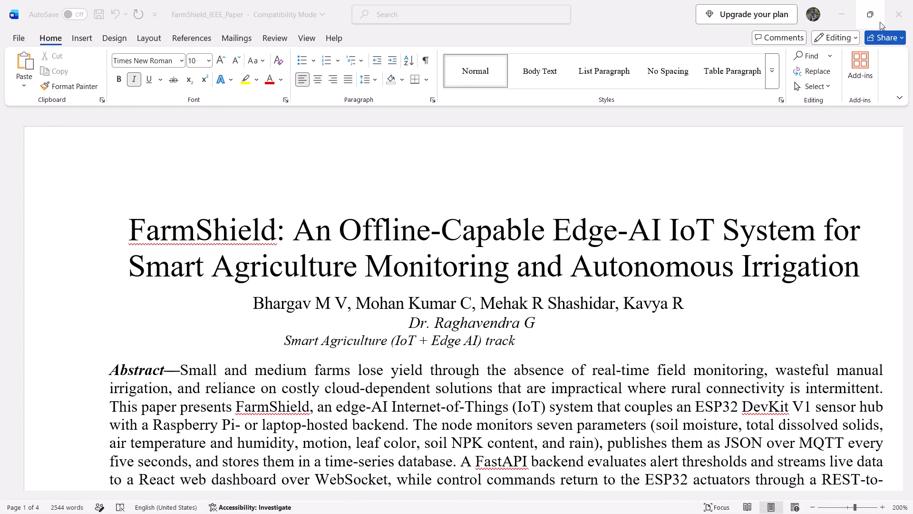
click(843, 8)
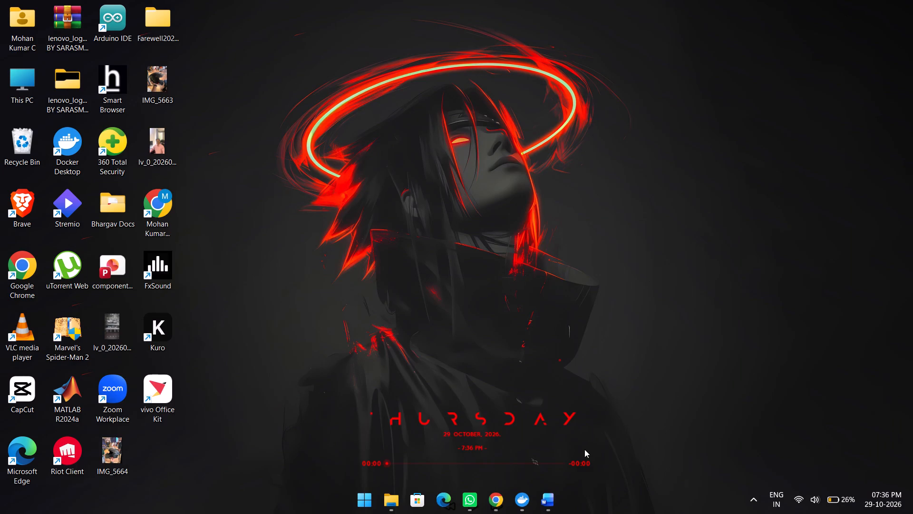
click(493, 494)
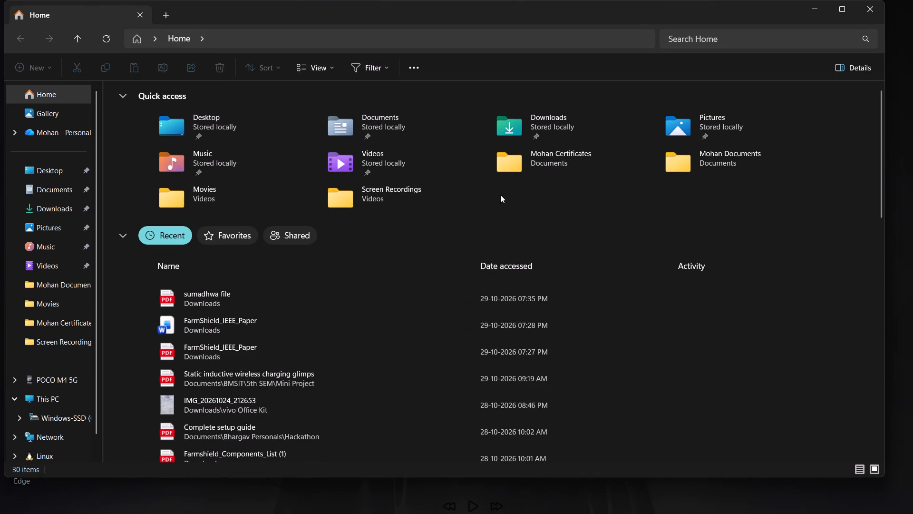
click(541, 133)
double_click(541, 133)
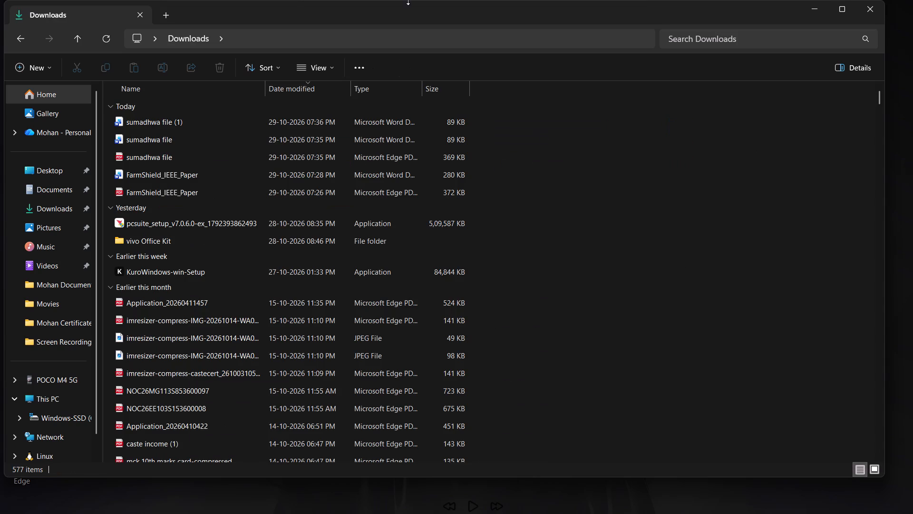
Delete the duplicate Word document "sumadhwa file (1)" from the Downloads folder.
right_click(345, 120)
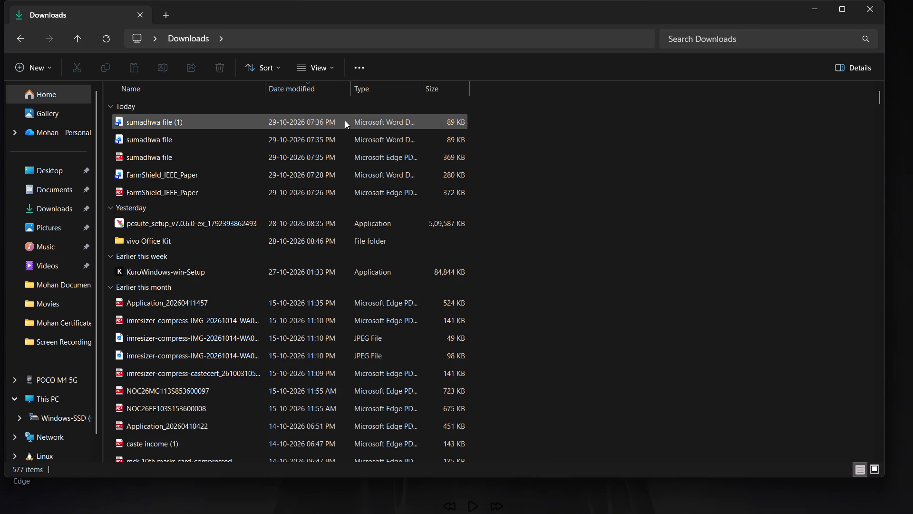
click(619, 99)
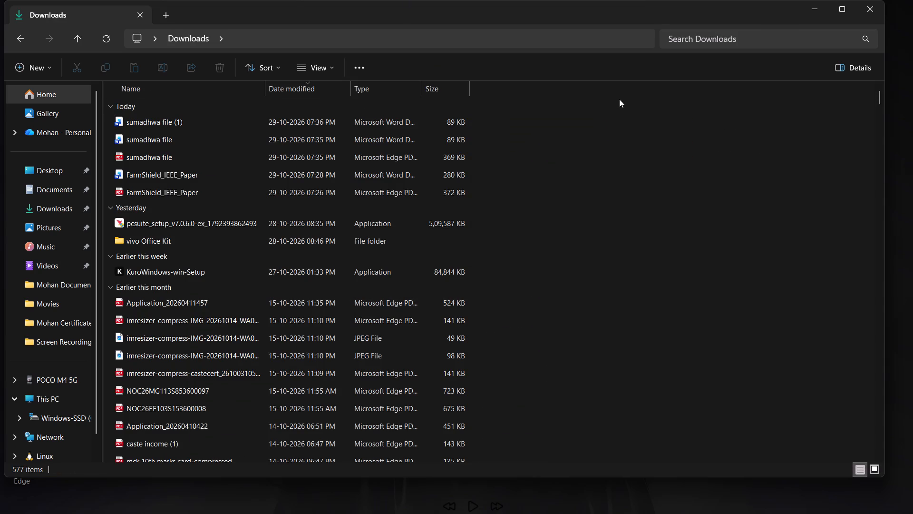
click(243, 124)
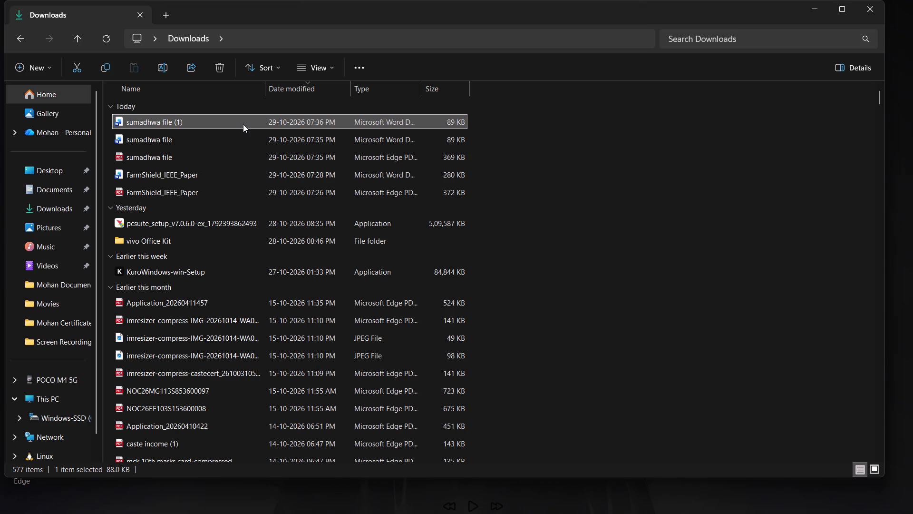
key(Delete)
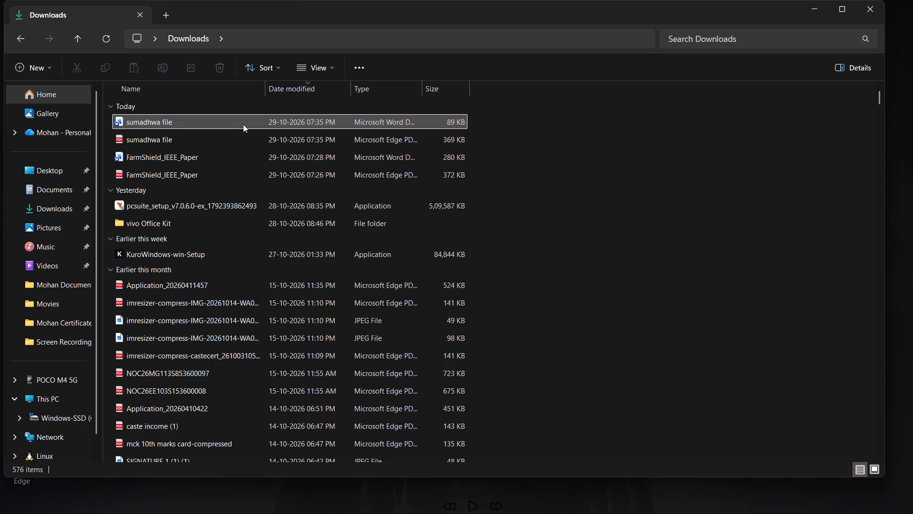
Open the "sumadhwa file" Word document in Word and enable editing.
double_click(215, 124)
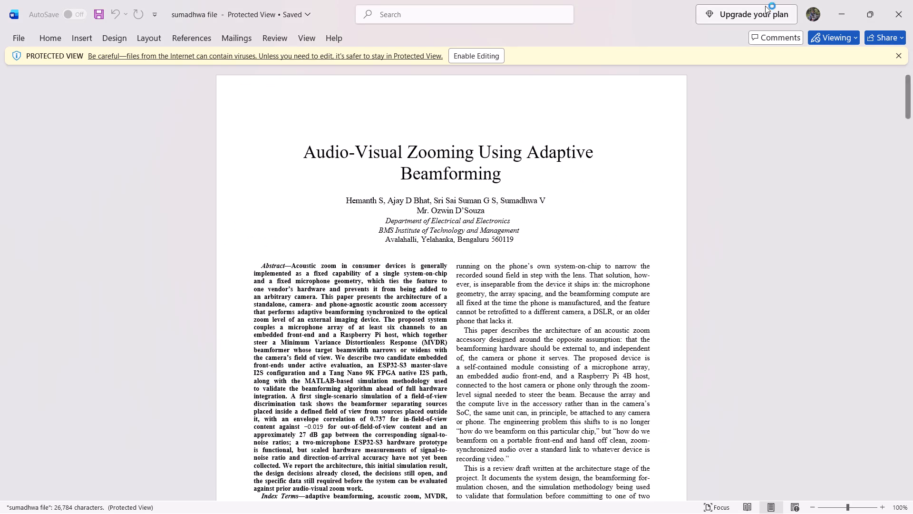
click(472, 58)
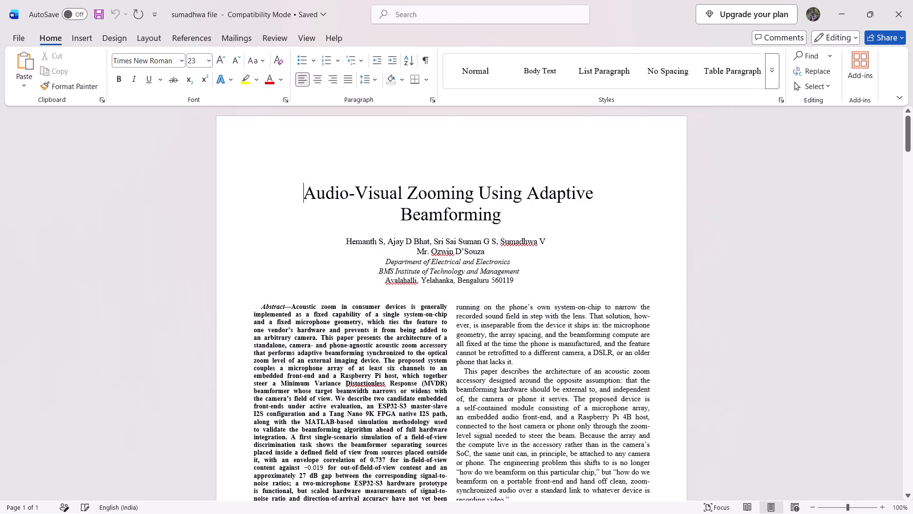
Copy "FarmShield" from the FarmShield_IEEE_Paper title and paste it over the first title line of the "sumadhwa file" document.
click(836, 5)
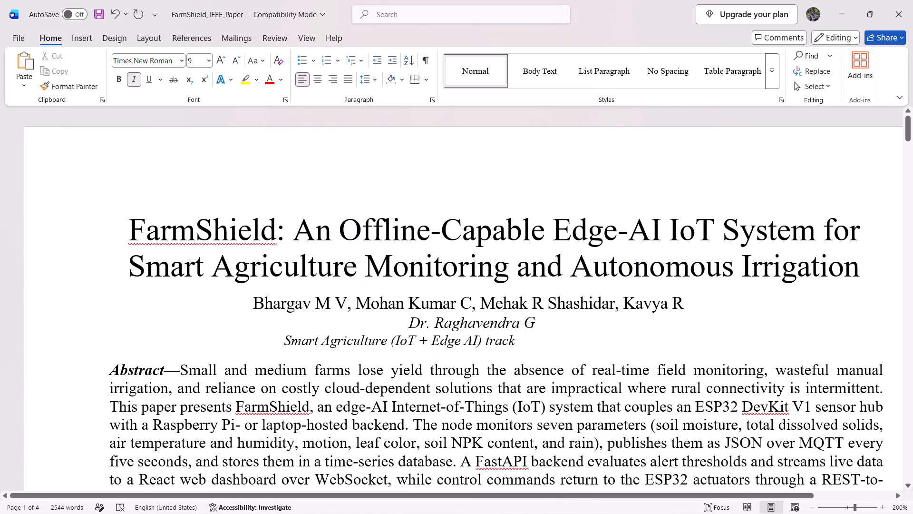
ctrl+scroll(469, 252, down, 4)
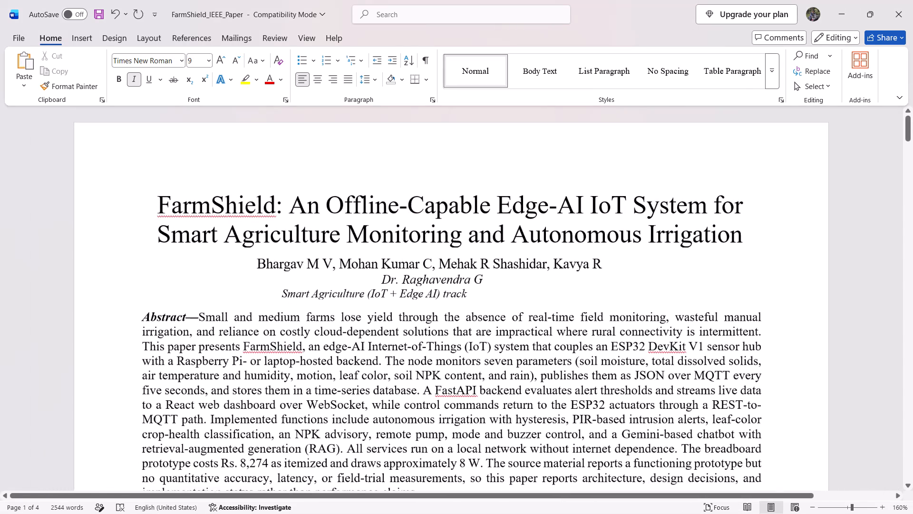
ctrl+scroll(469, 252, down, 2)
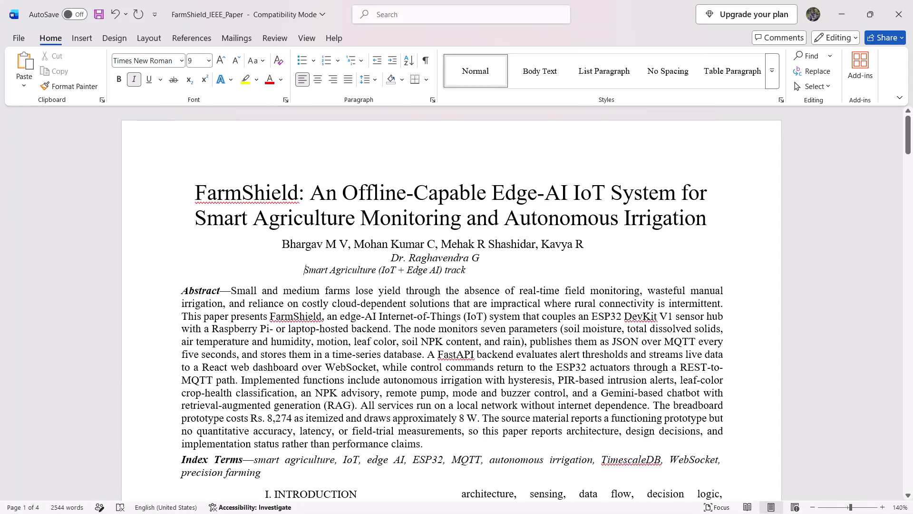
drag(194, 197, 300, 192)
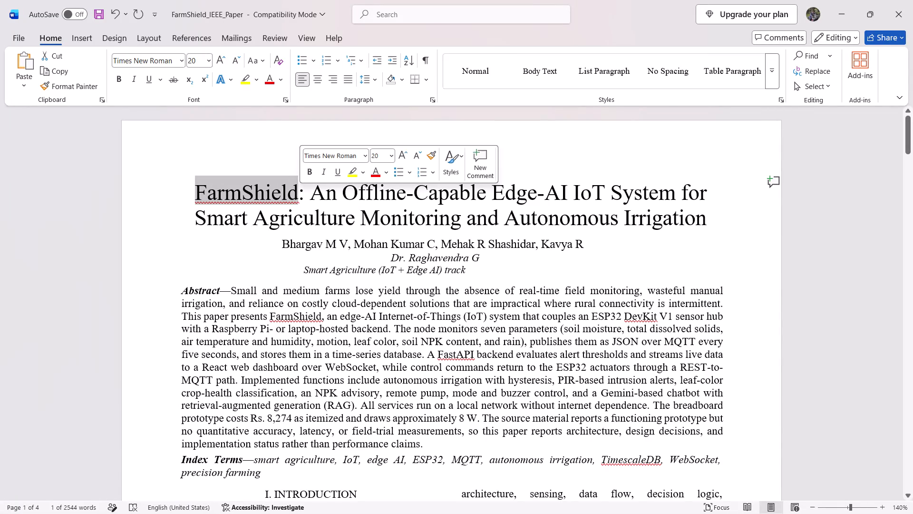
key(ctrl+c)
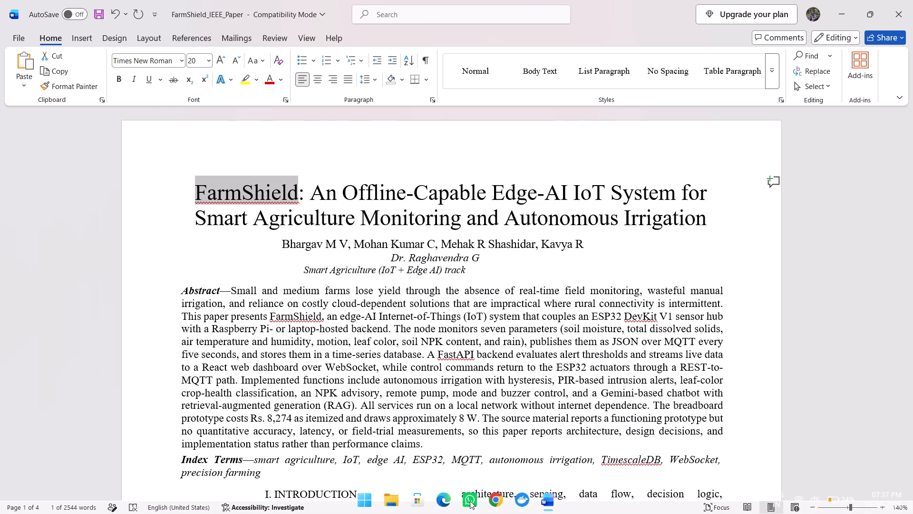
click(502, 510)
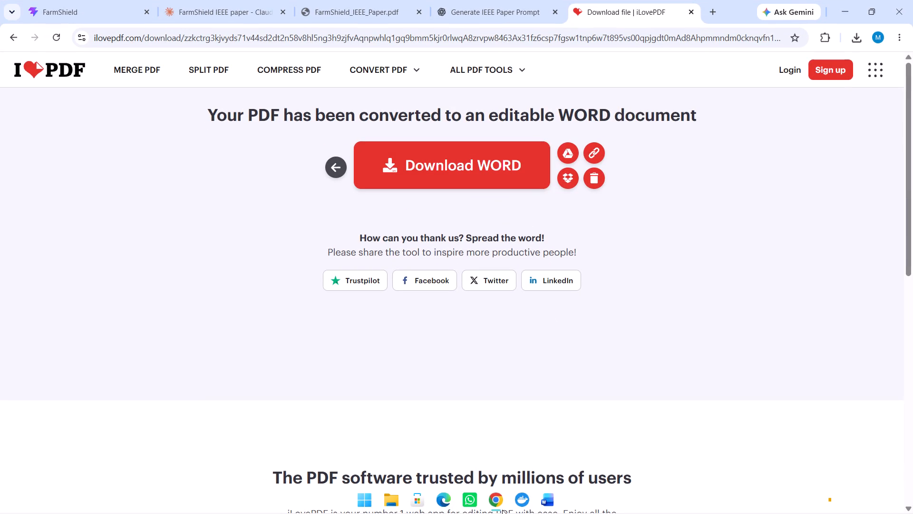
click(502, 510)
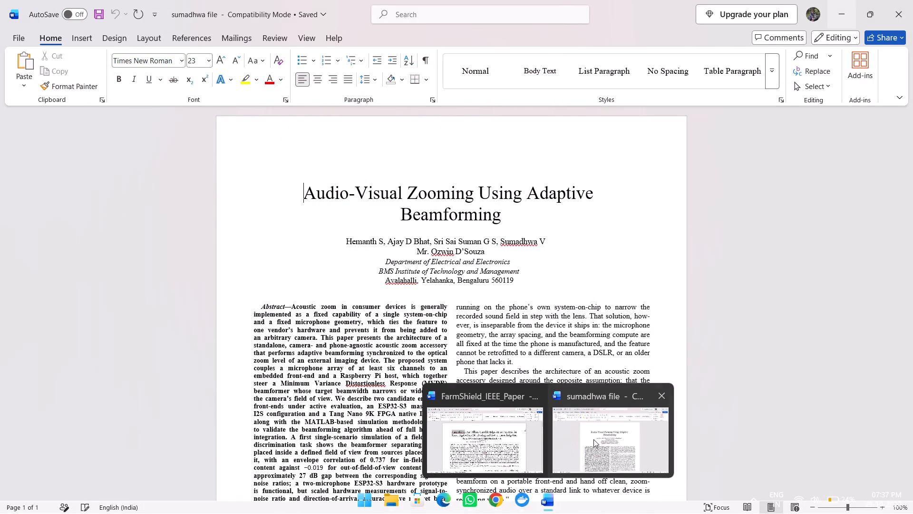
click(593, 439)
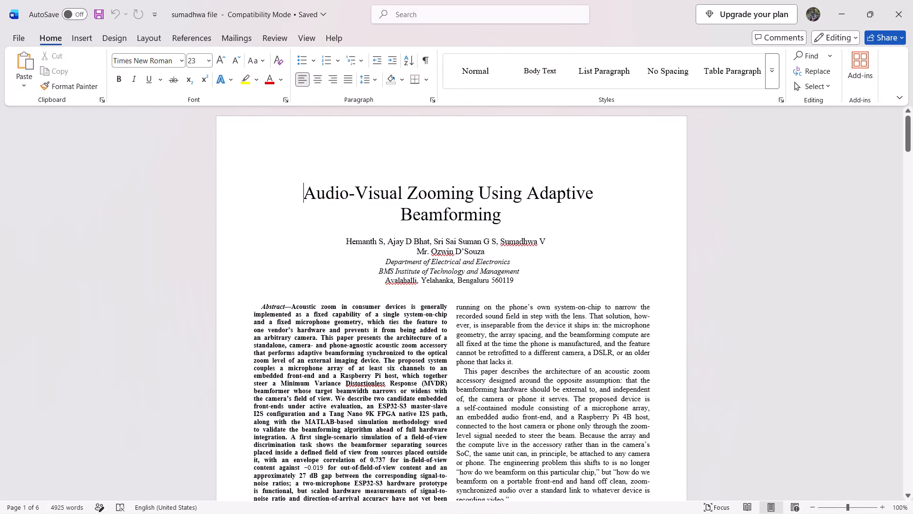
drag(306, 189, 656, 182)
key(ctrl+v)
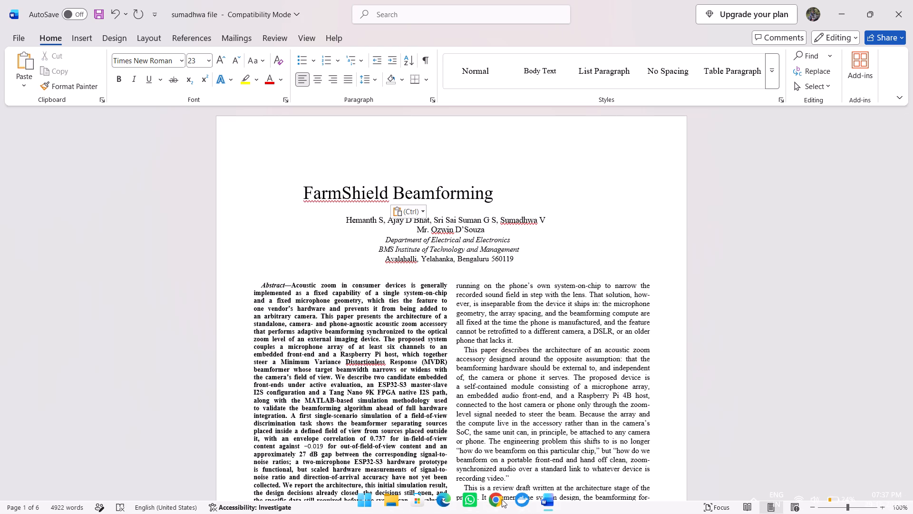
Switch to the FarmShield_IEEE_Paper document and copy the title's second line, "Smart Agriculture Monitoring and Autonomous Irrigation".
click(552, 503)
click(552, 503)
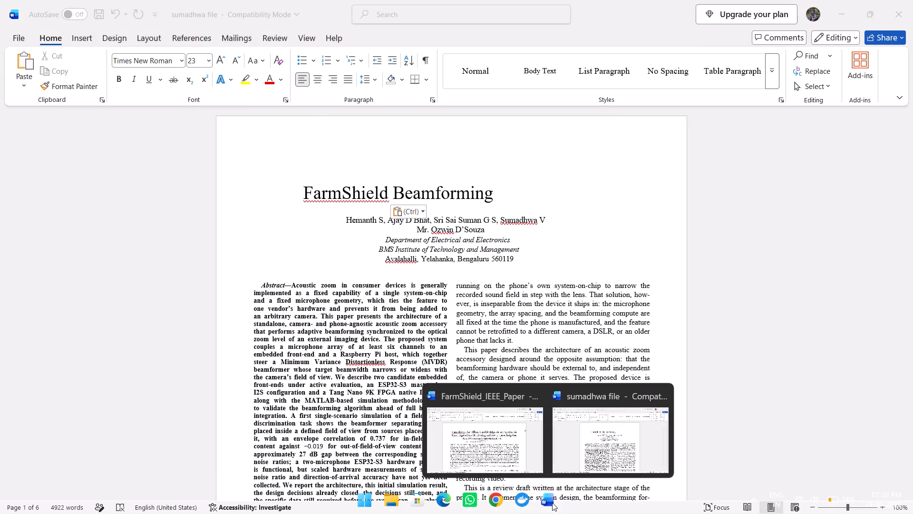
click(488, 452)
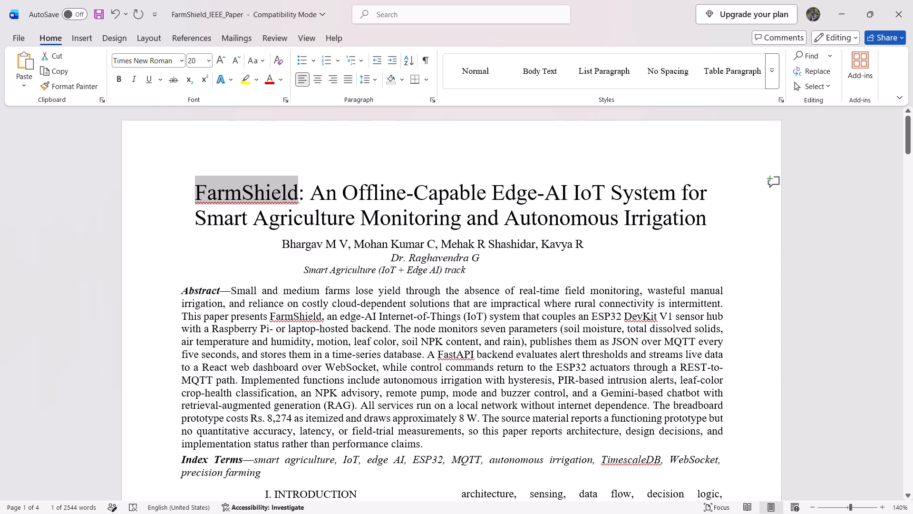
drag(188, 218, 709, 210)
key(ctrl+c)
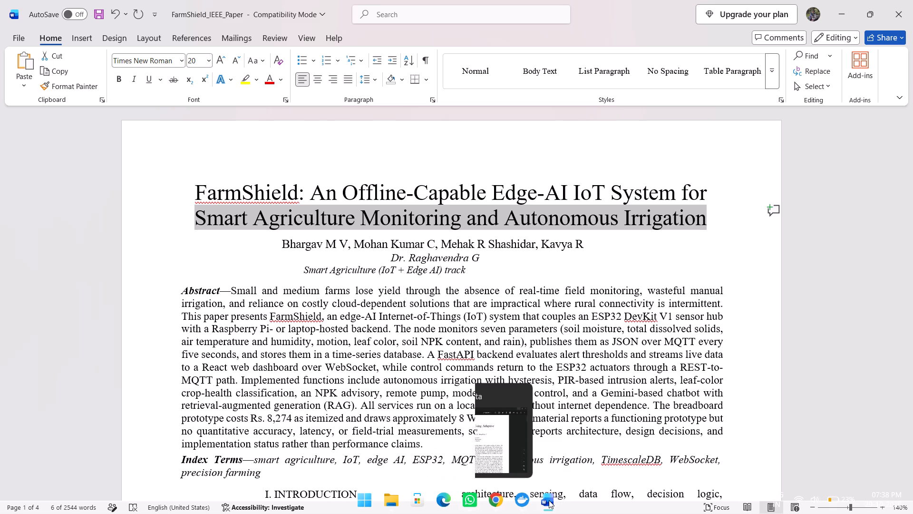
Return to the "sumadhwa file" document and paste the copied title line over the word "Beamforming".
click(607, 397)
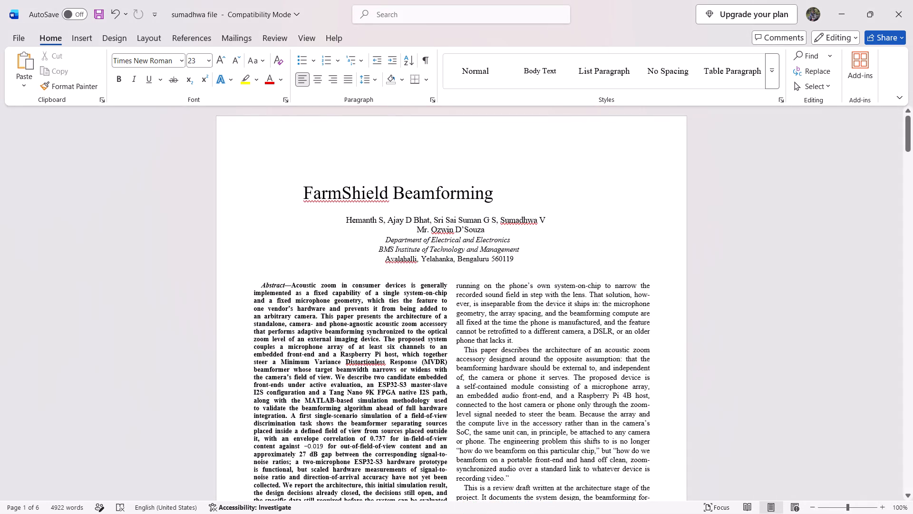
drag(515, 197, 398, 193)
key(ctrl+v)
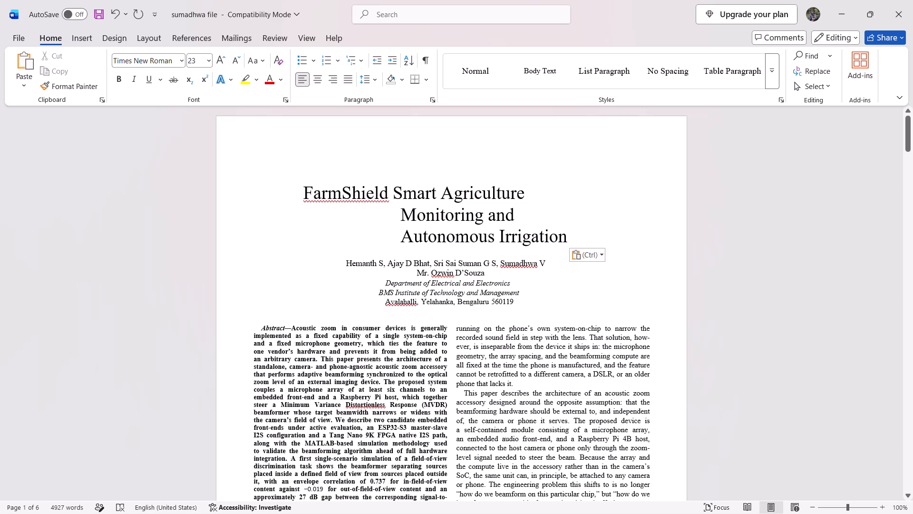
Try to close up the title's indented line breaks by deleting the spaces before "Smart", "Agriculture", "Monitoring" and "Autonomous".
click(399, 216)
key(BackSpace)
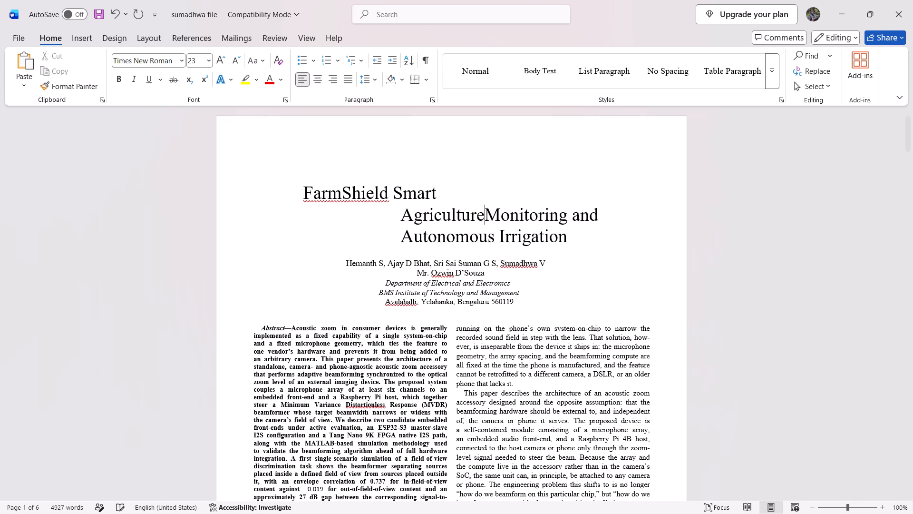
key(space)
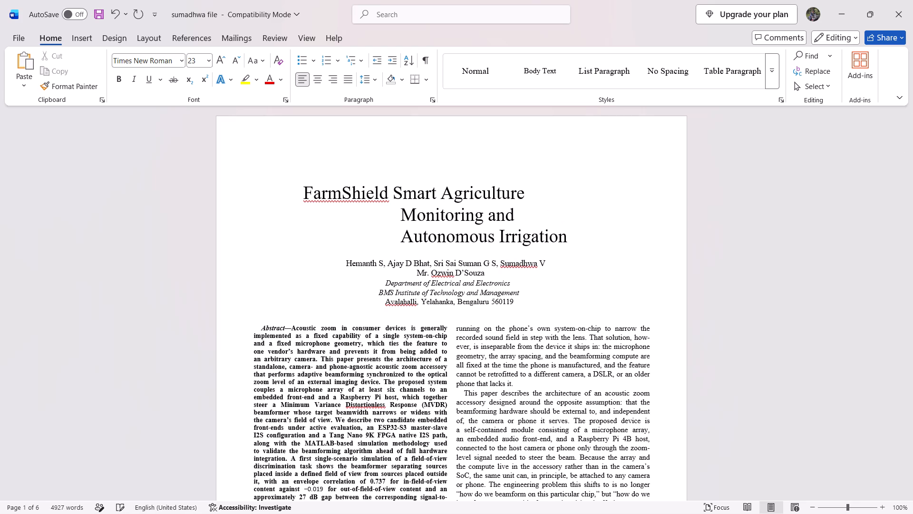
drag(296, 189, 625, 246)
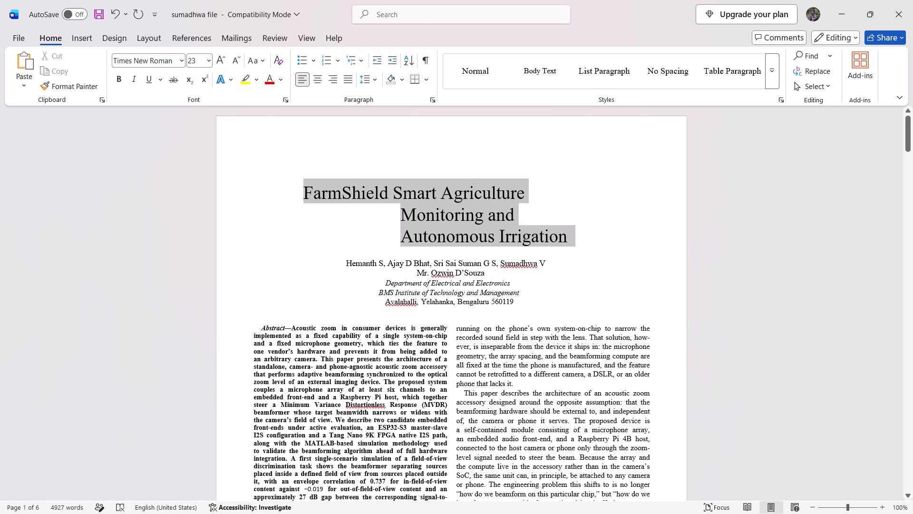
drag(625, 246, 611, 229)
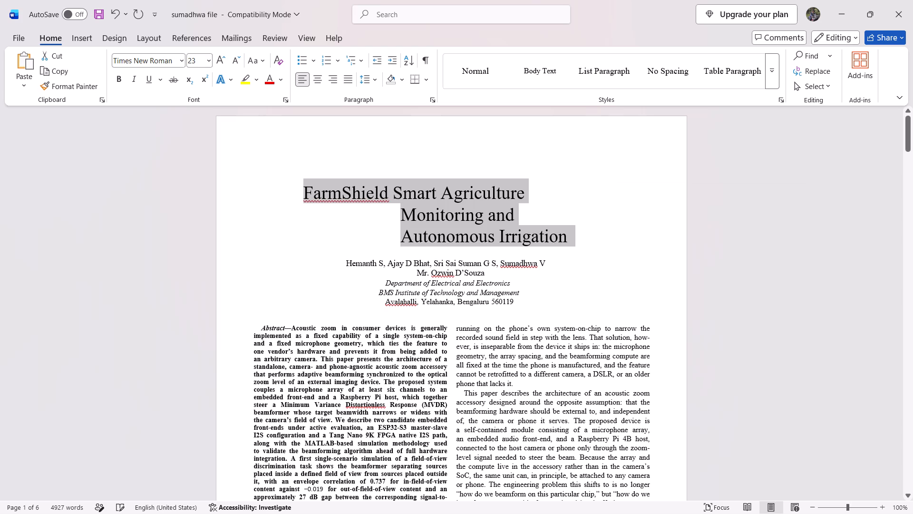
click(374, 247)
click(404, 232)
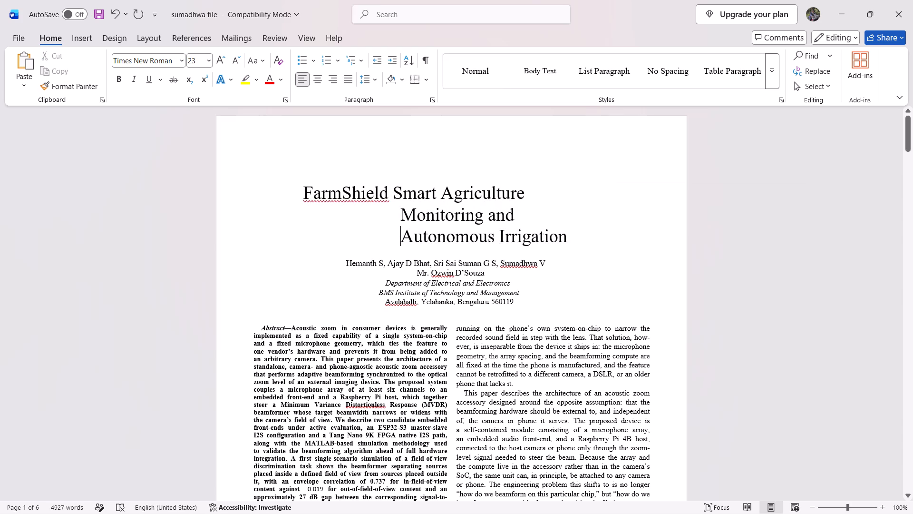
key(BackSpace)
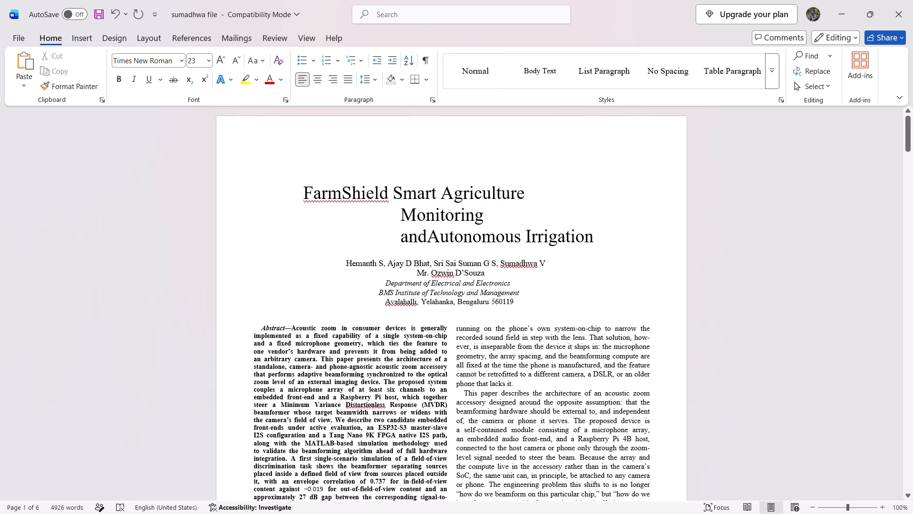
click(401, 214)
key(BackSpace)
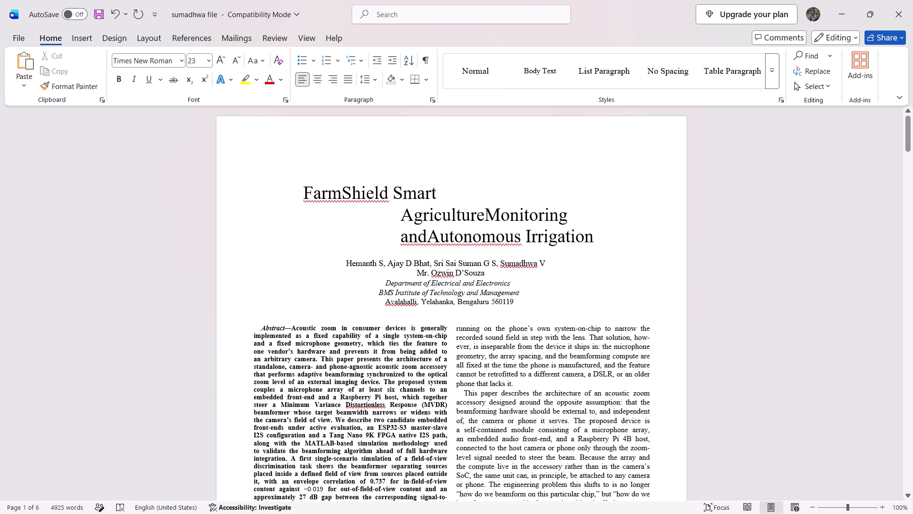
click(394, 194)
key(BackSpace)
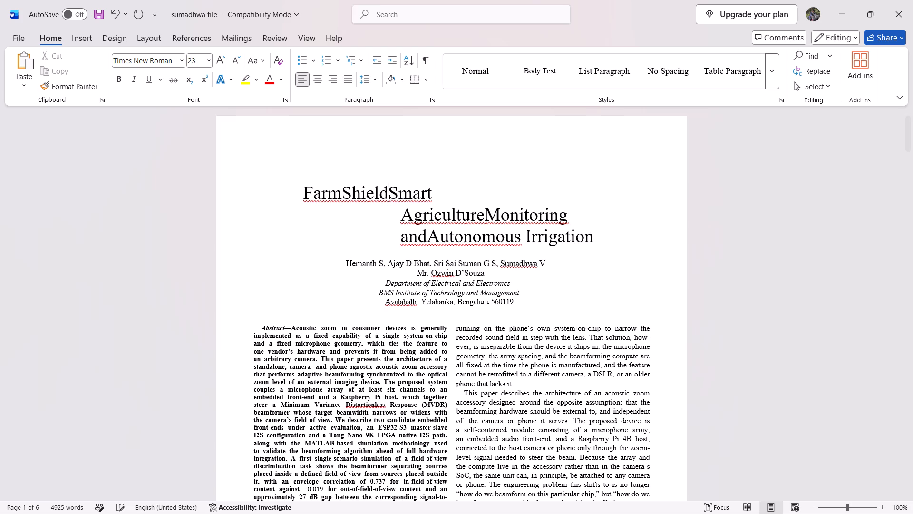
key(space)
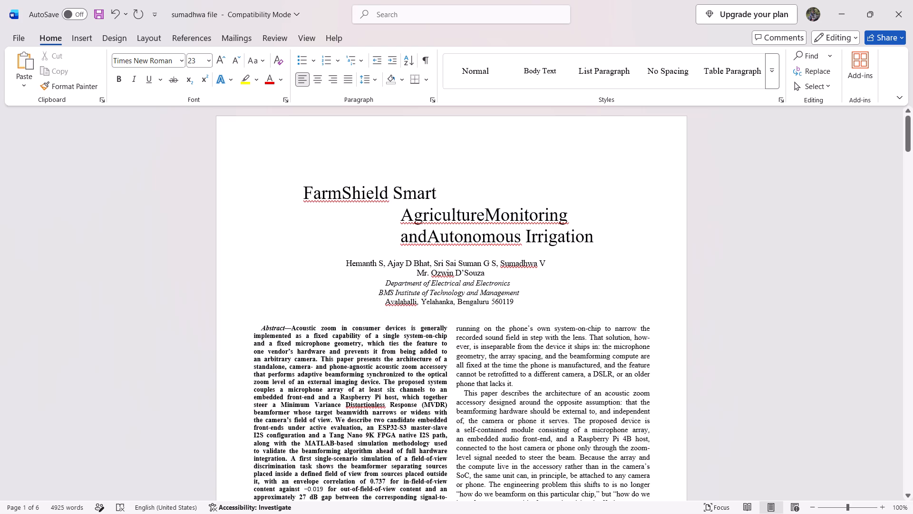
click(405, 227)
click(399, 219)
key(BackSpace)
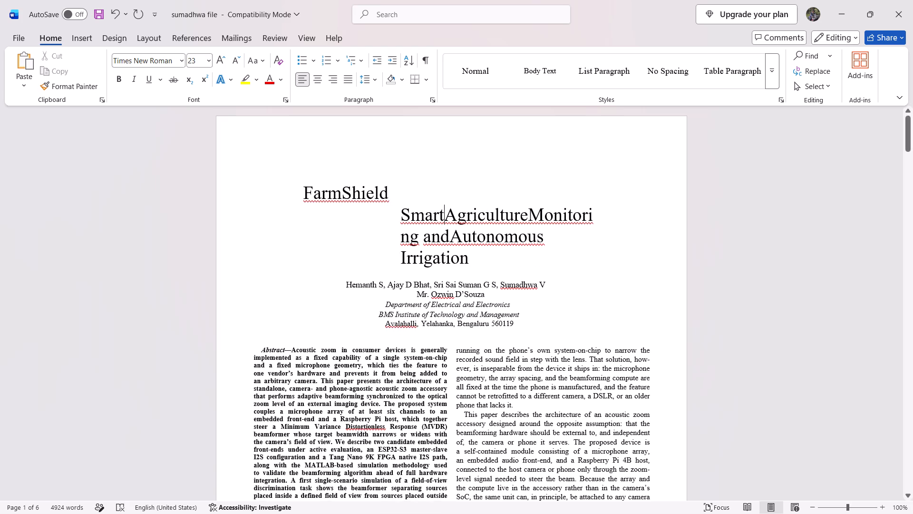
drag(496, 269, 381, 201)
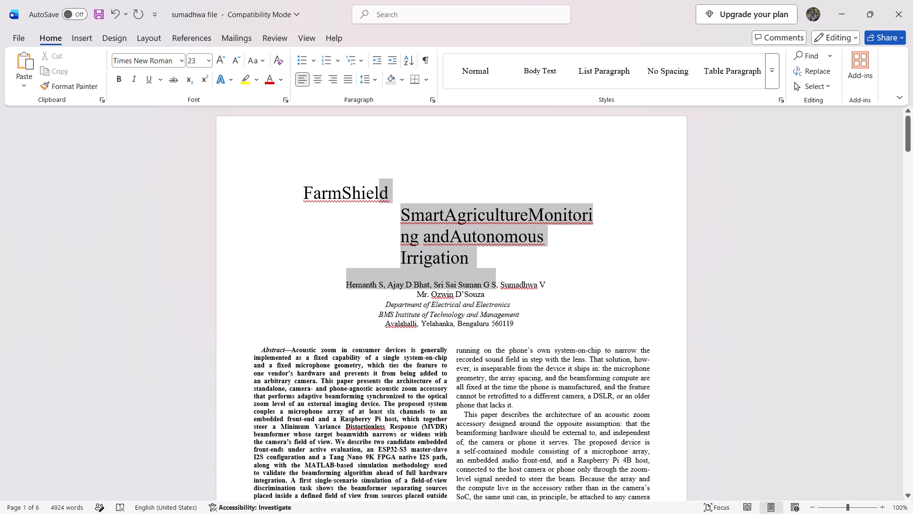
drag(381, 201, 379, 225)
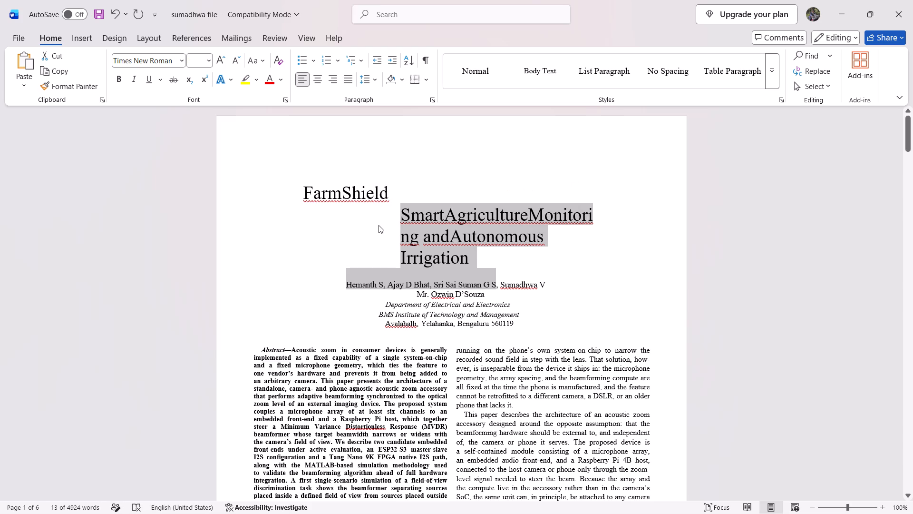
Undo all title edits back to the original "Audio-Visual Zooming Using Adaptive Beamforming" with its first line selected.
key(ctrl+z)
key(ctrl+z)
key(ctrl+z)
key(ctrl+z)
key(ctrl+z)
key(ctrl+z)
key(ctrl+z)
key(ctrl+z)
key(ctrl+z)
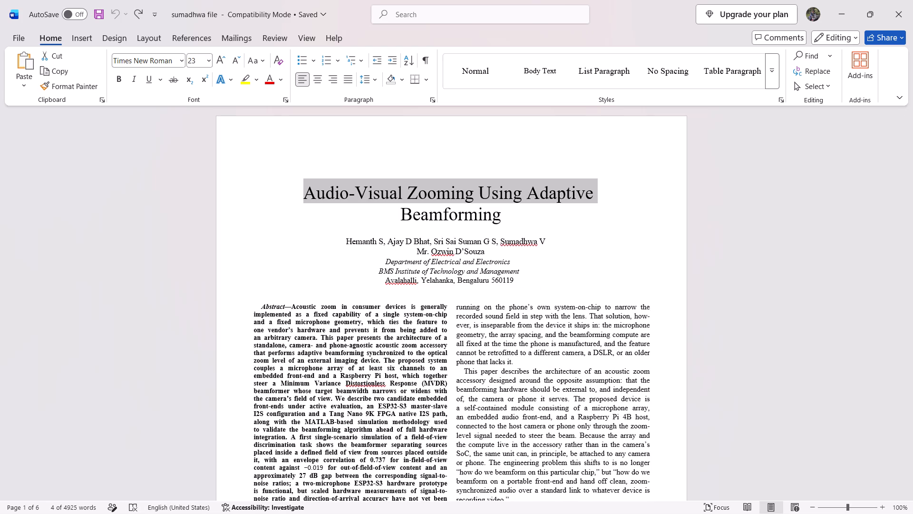
Replace the title's first line, "Audio-Visual Zooming Using Adaptive", with "FarmShield :" followed by a space.
text(Fa)
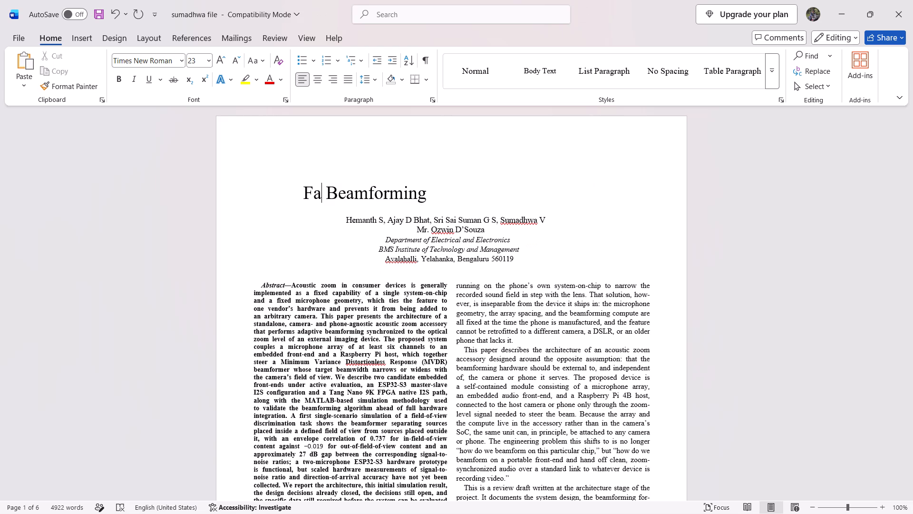
text(rm)
key(space)
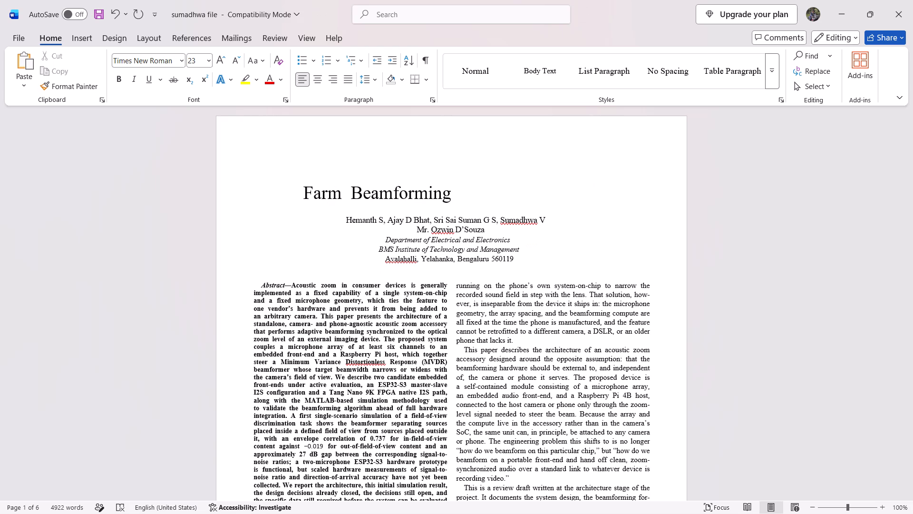
key(BackSpace)
text(Shield)
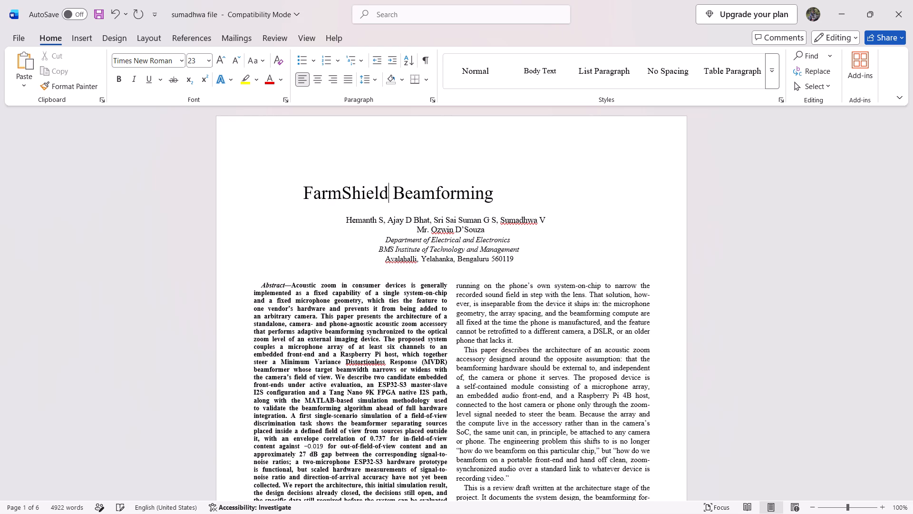
key(space)
key(shift+colon)
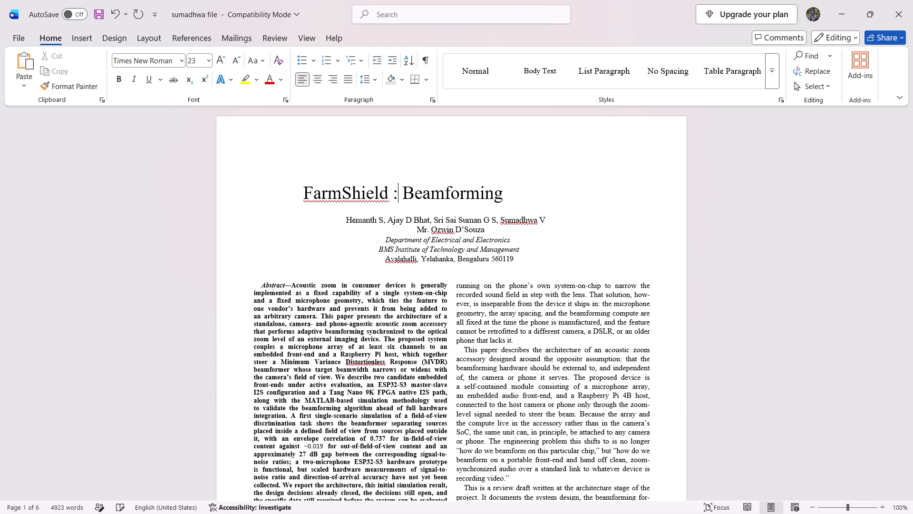
key(BackSpace)
key(BackSpace)
key(space)
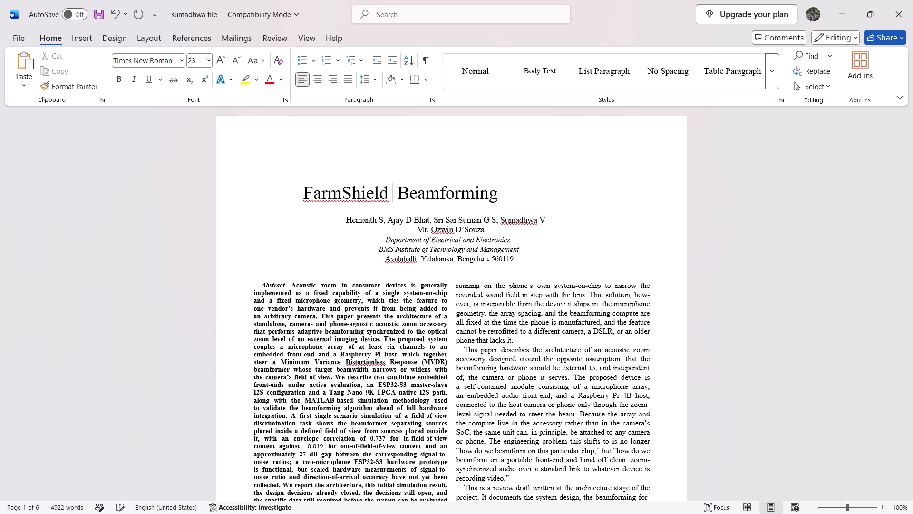
key(shift+colon)
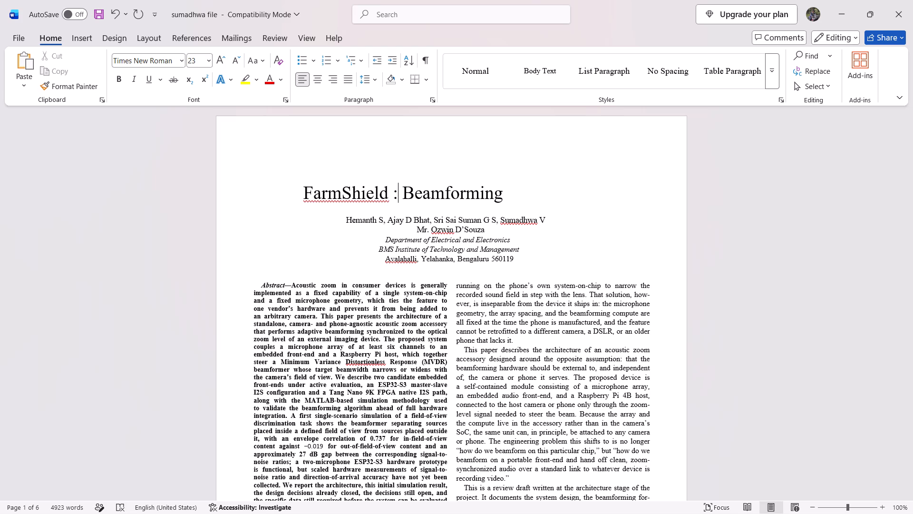
key(space)
Paste "Smart Agriculture Monitoring and Autonomous Irrigation" after "FarmShield :" and delete the leftover word "Beamforming" from the title.
key(ctrl+v)
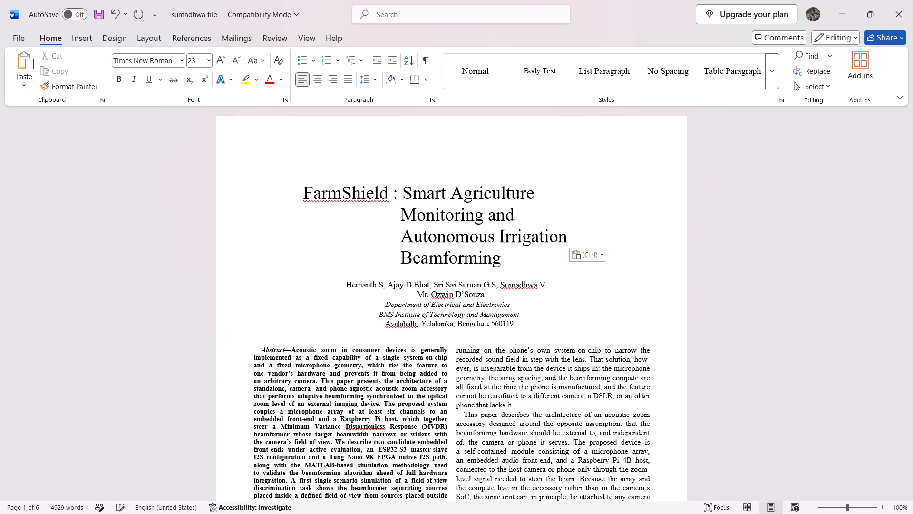
drag(510, 263, 383, 259)
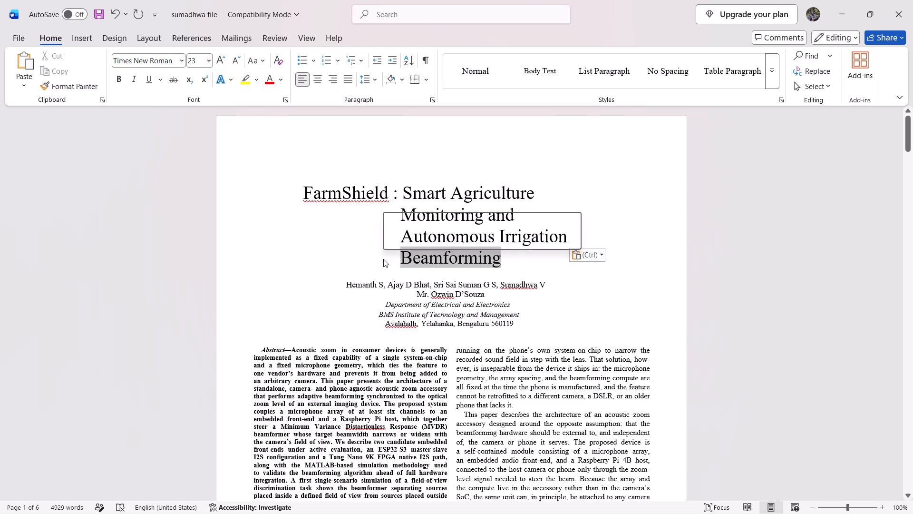
key(BackSpace)
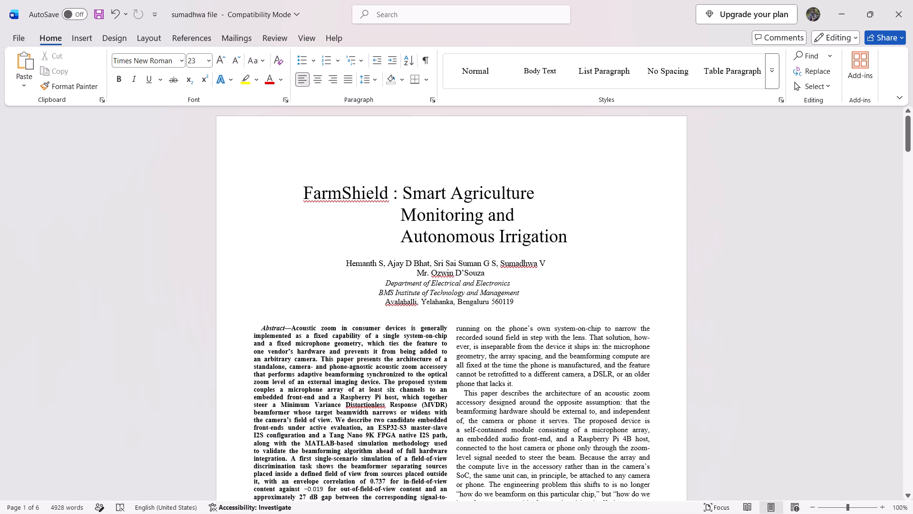
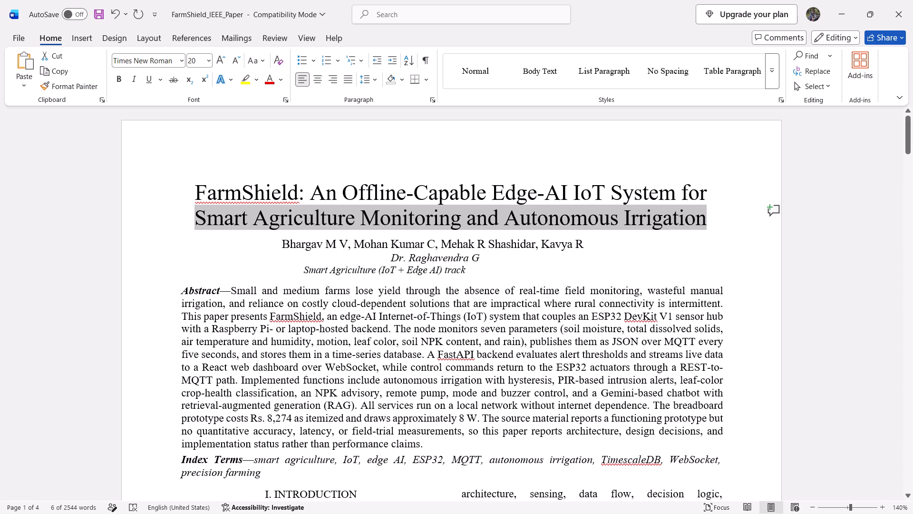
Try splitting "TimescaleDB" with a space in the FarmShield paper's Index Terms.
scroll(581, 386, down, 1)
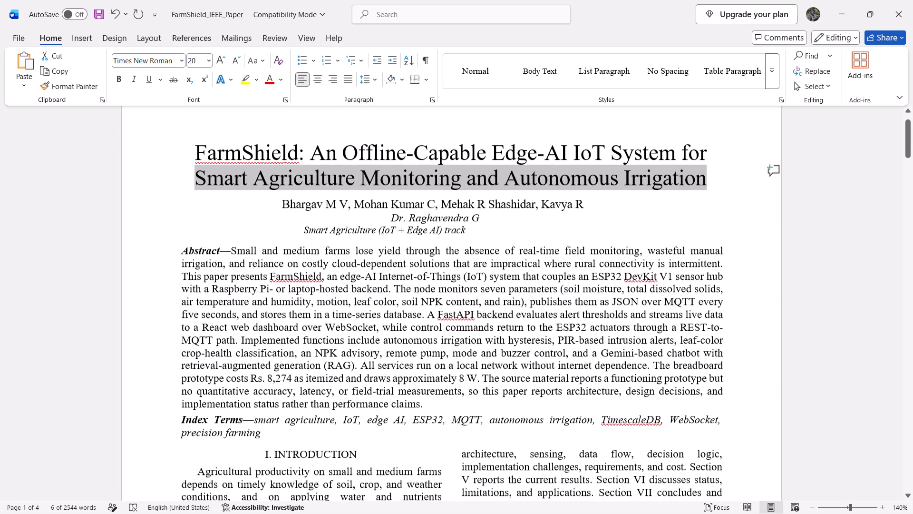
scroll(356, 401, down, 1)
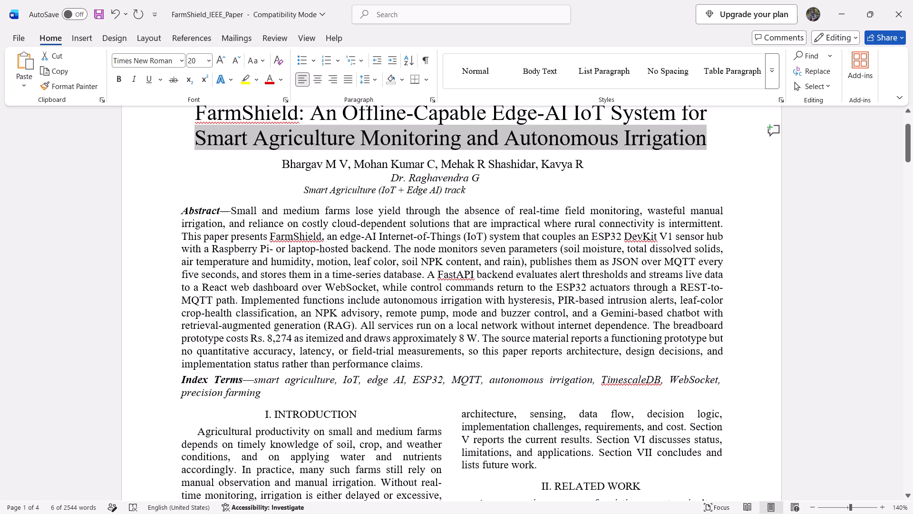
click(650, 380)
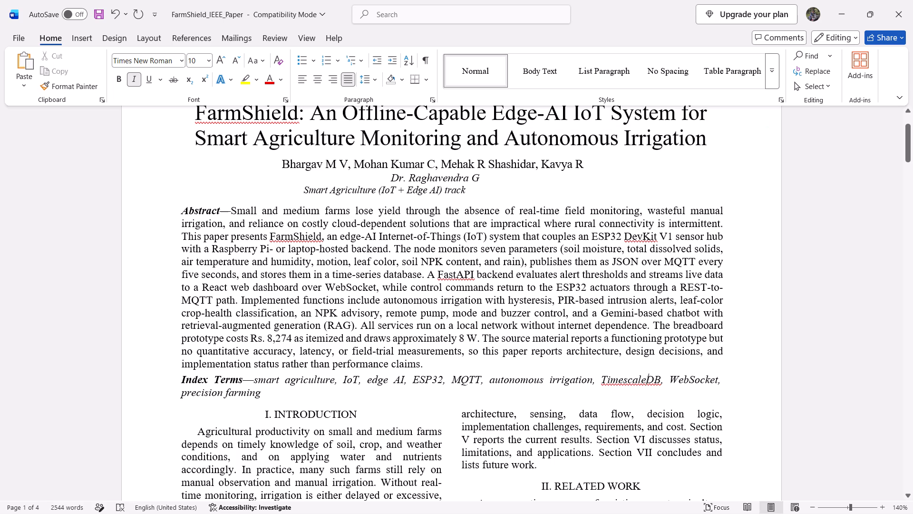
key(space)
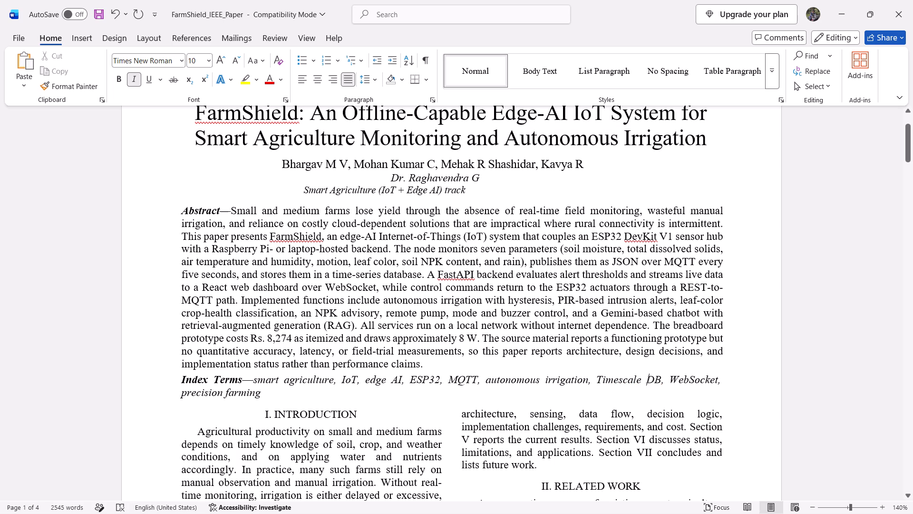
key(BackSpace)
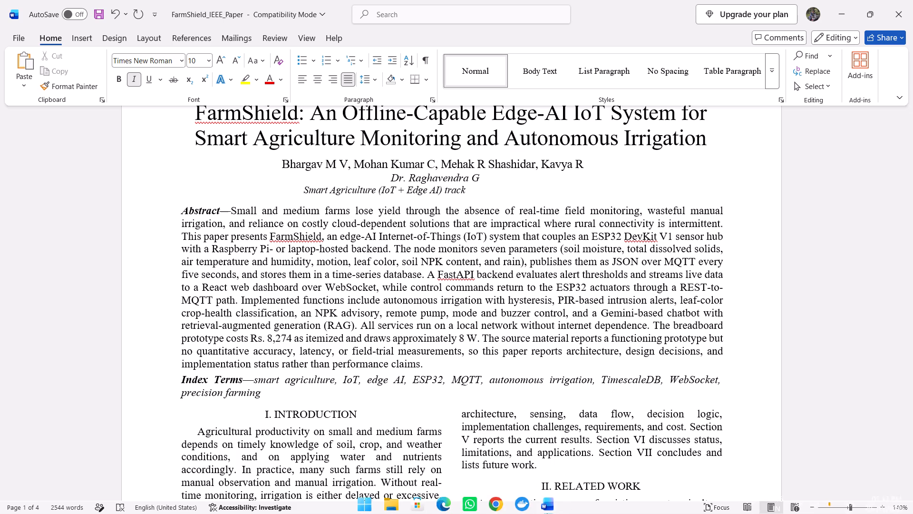
Switch to the "sumadhwa file" document and examine its Abstract and Index Terms.
right_click(544, 513)
scroll(544, 513, up, 1)
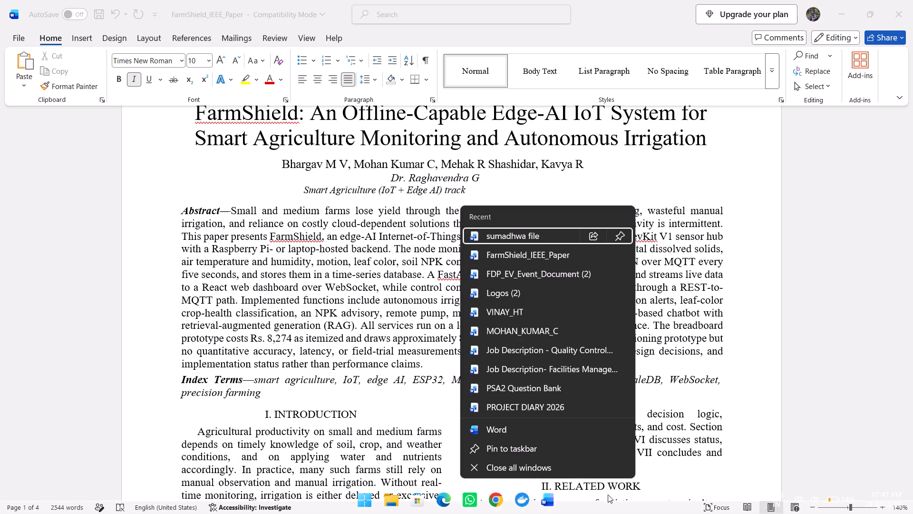
click(428, 351)
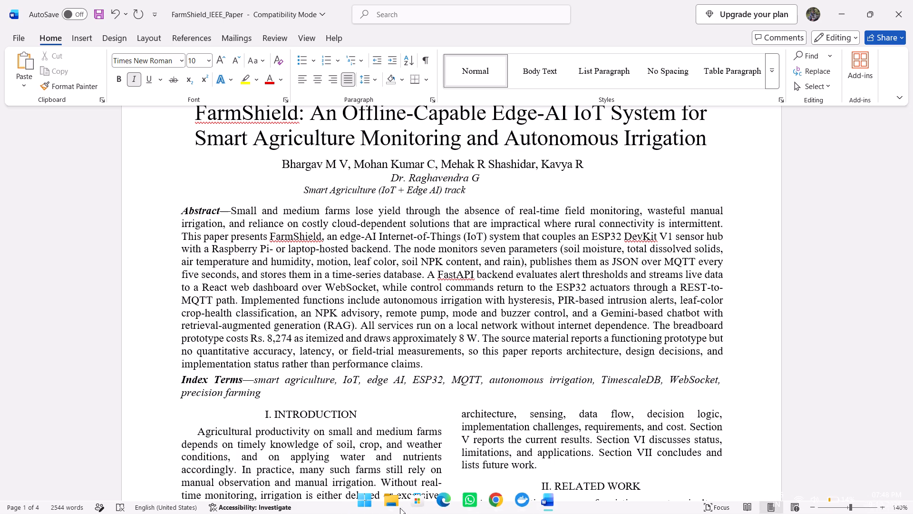
click(576, 464)
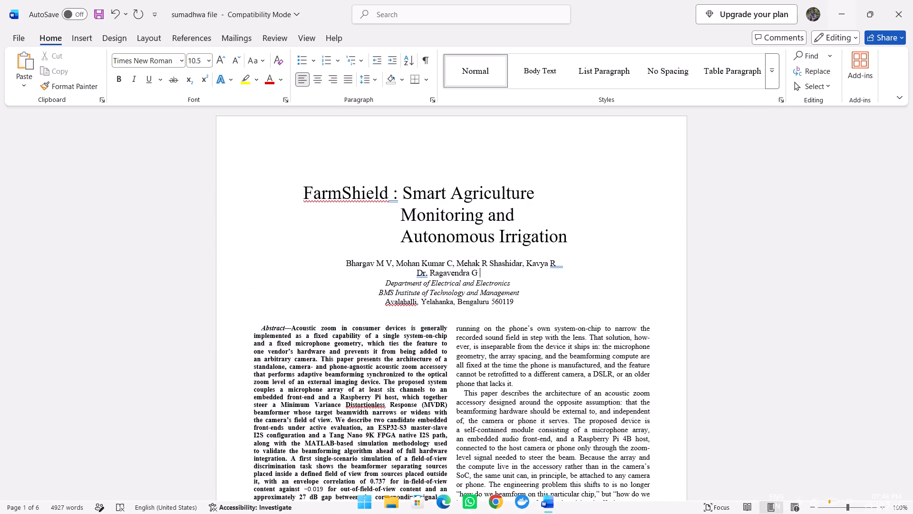
scroll(346, 455, down, 1)
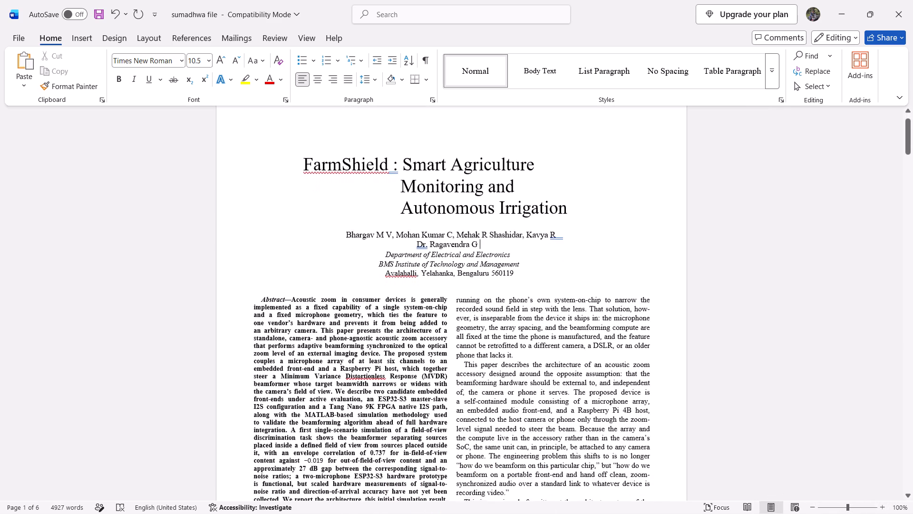
scroll(346, 455, down, 5)
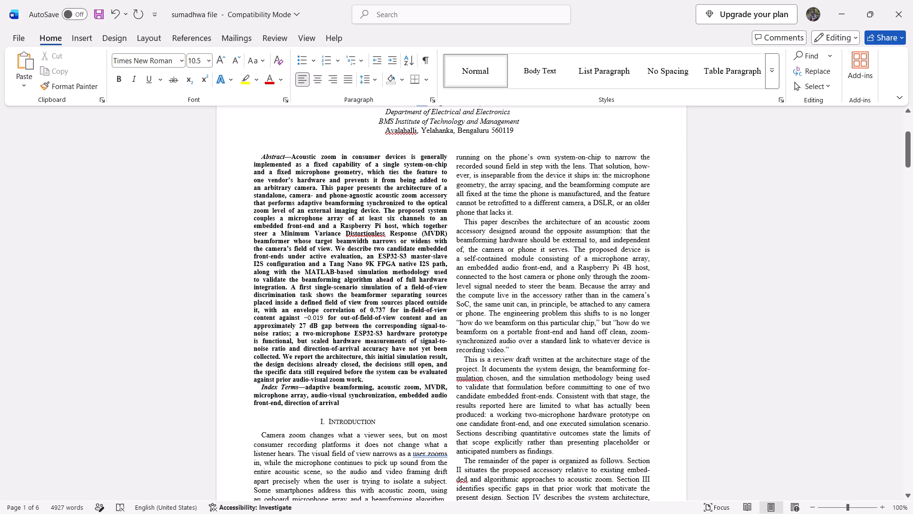
Return to the FarmShield_IEEE_Paper document and copy its whole abstract paragraph, including the "Abstract—" label.
click(848, 9)
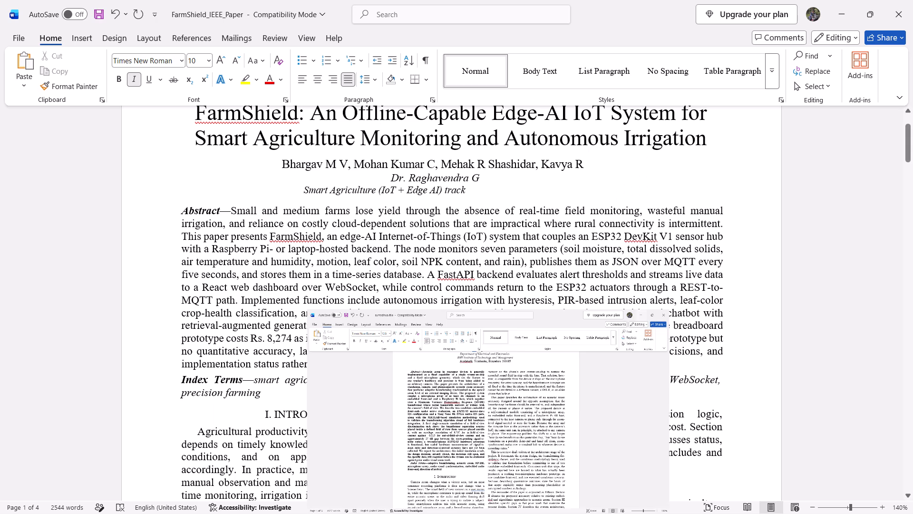
drag(472, 366, 184, 204)
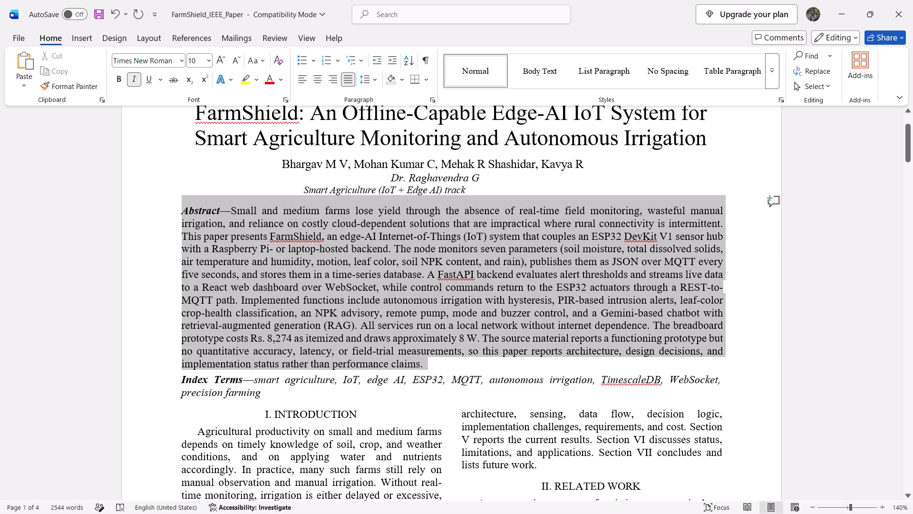
drag(184, 204, 183, 203)
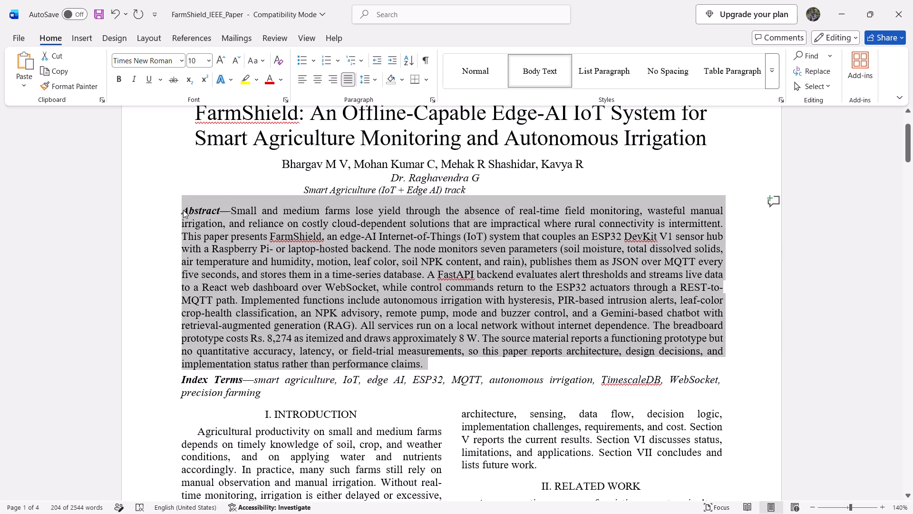
key(ctrl+c)
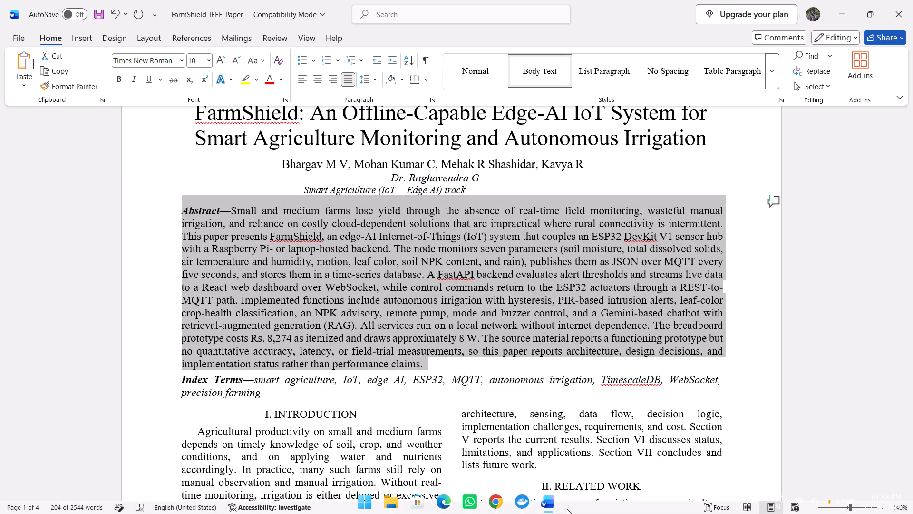
In "sumadhwa file", replace the acoustic-zoom abstract text after the "Abstract—" label with the copied FarmShield abstract.
click(581, 439)
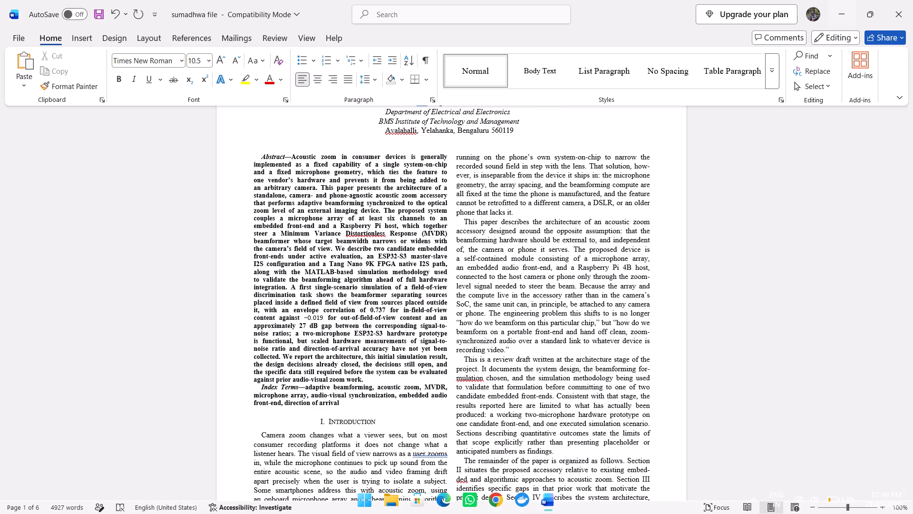
drag(369, 377, 251, 325)
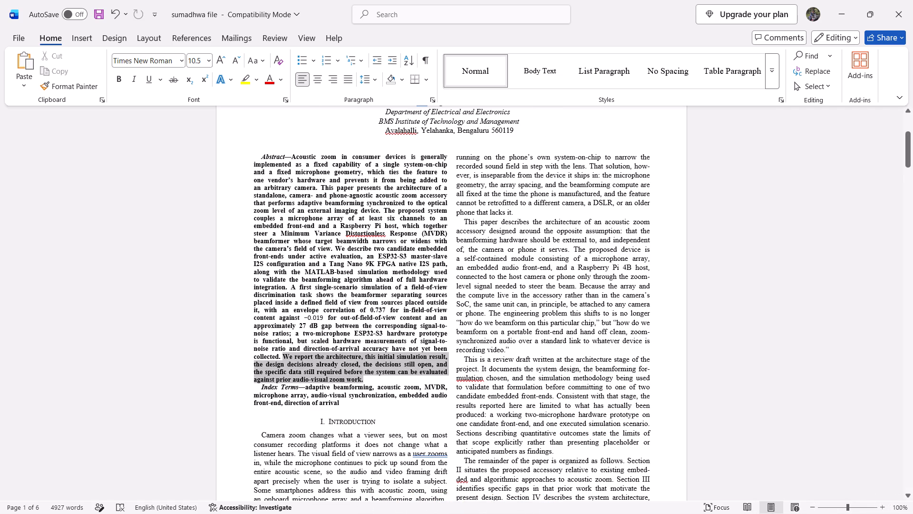
drag(251, 325, 271, 162)
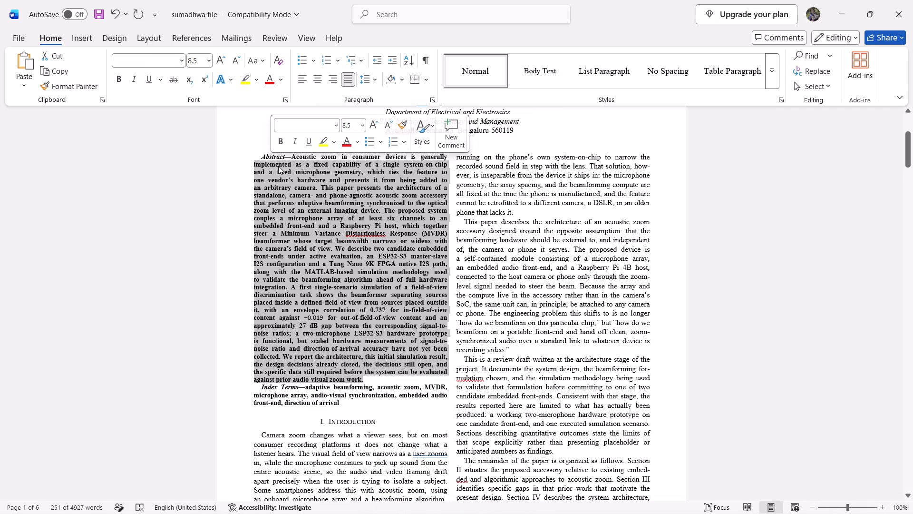
click(299, 157)
drag(291, 158, 352, 444)
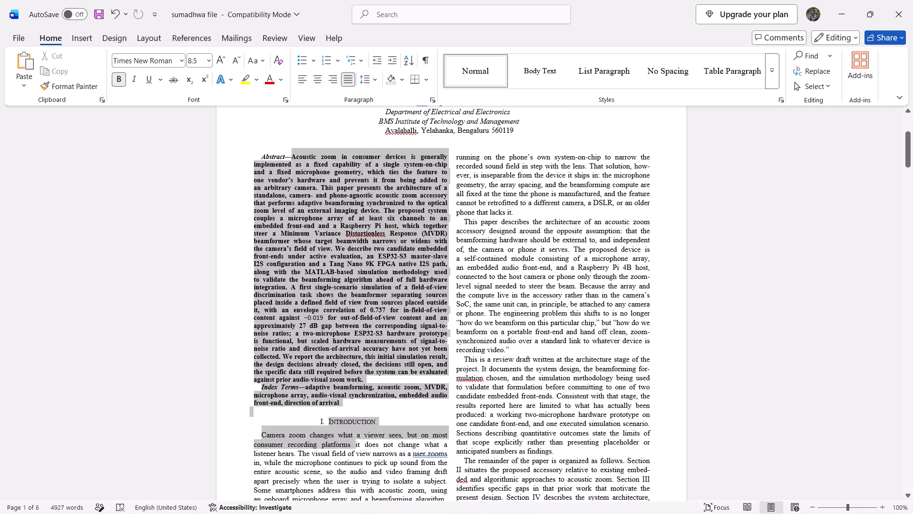
drag(352, 444, 371, 379)
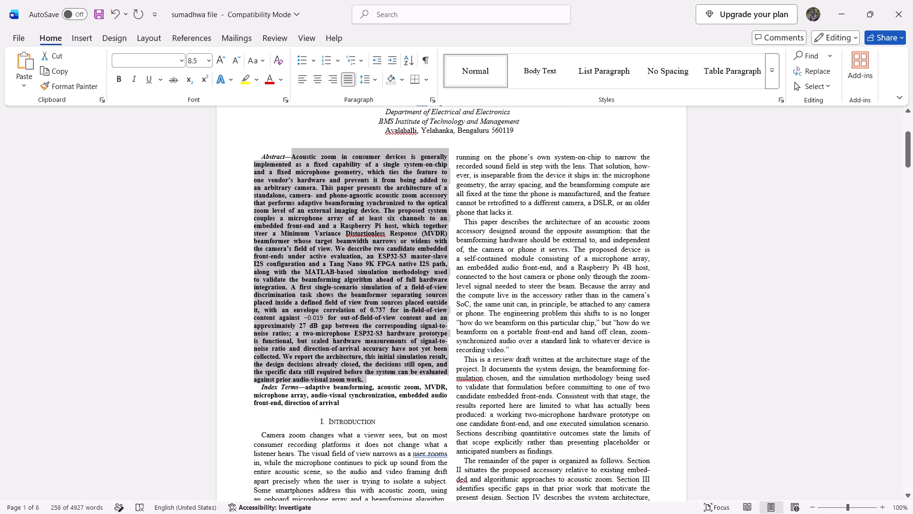
key(ctrl+v)
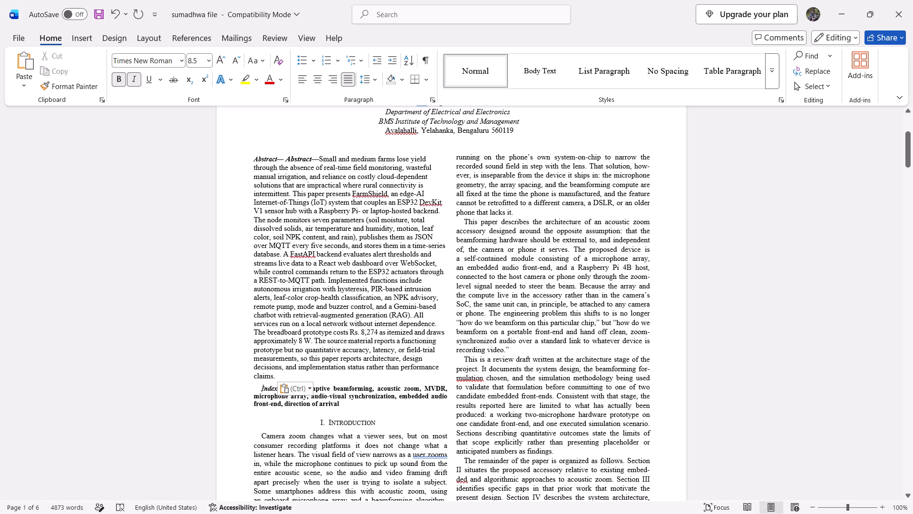
Delete the duplicate "Abstract—" label before the pasted abstract and add a space after the remaining label.
click(283, 159)
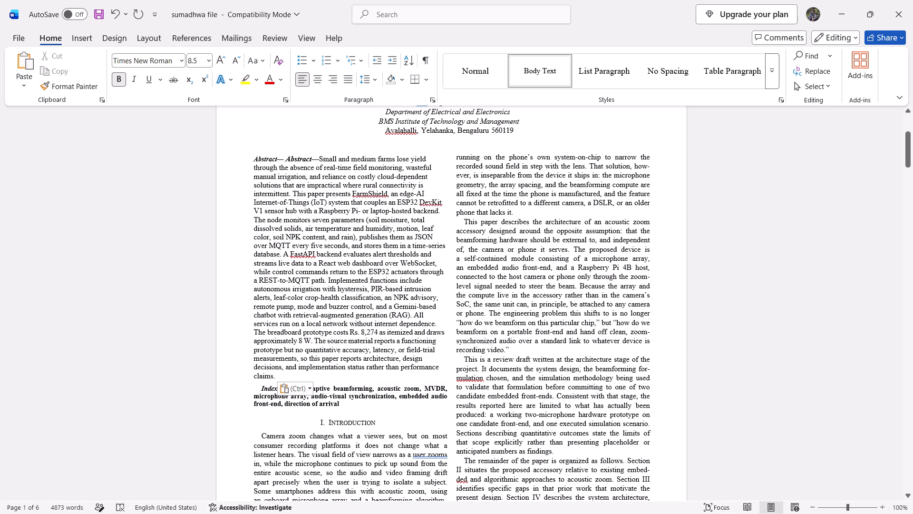
key(Right)
key(BackSpace)
key(BackSpace)
key(BackSpace)
key(BackSpace)
key(BackSpace)
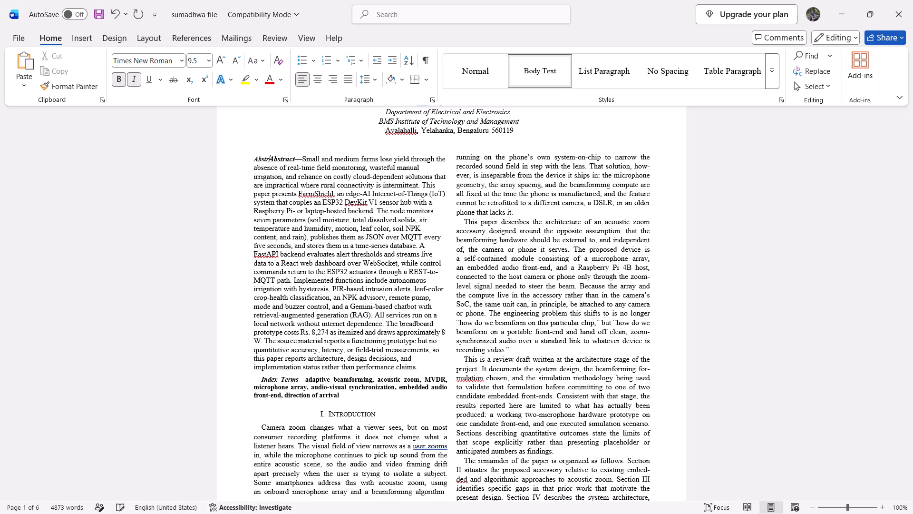
key(BackSpace)
key(BackSpace)
key(BackSpace)
key(BackSpace)
key(BackSpace)
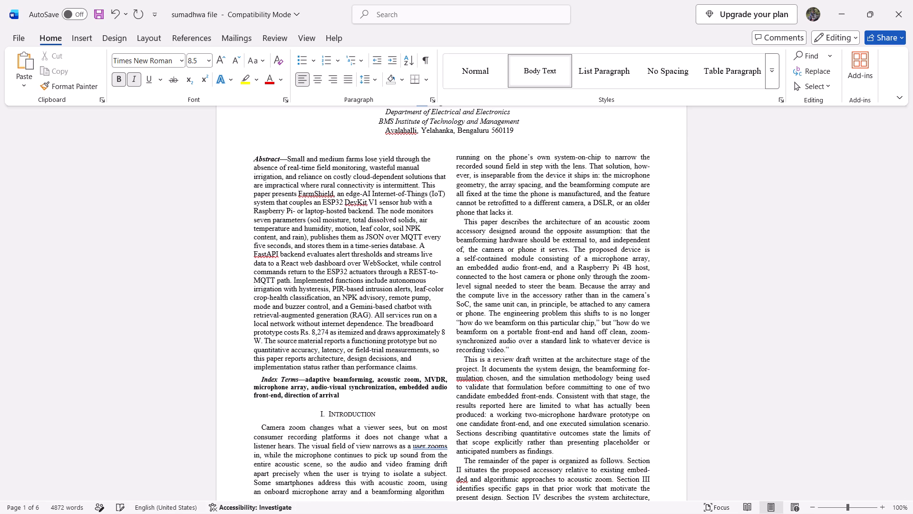
click(290, 162)
click(289, 161)
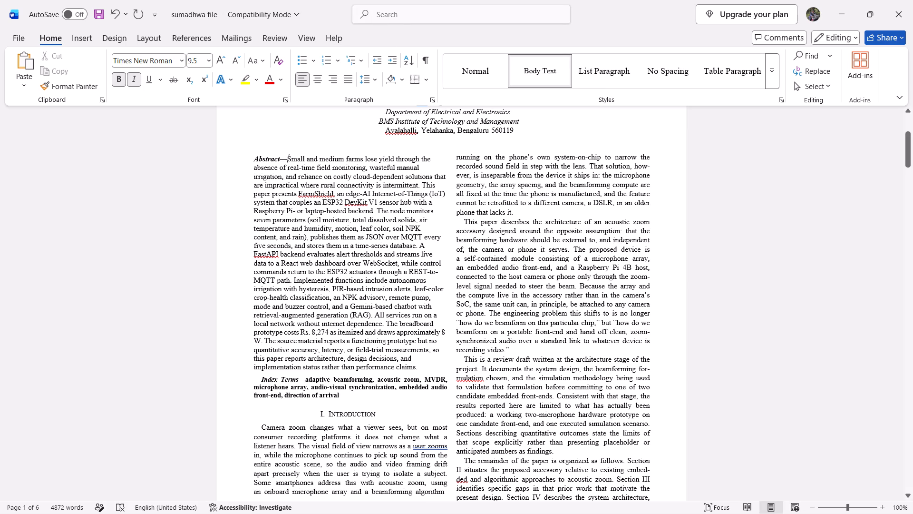
key(space)
Justify the pasted abstract and make its text bold, from "Small and medium farms" to "performance claims.".
drag(289, 158, 419, 352)
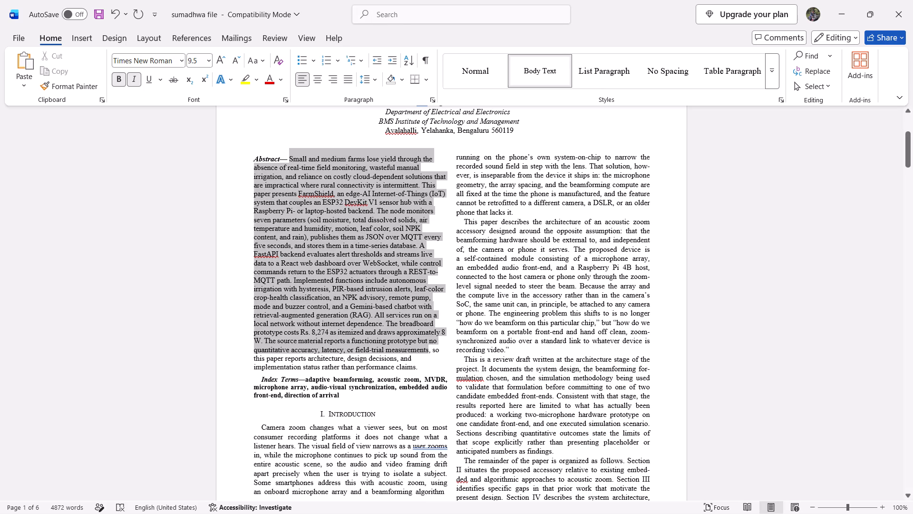
drag(419, 352, 418, 367)
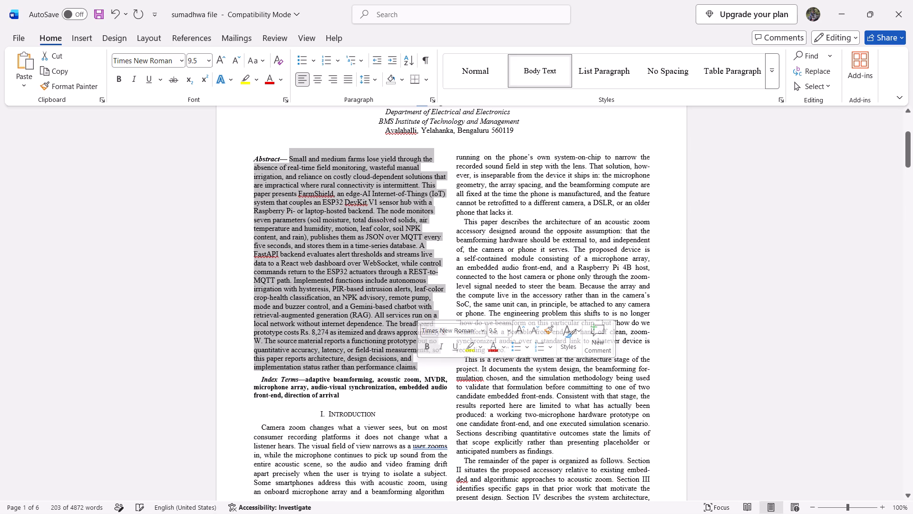
click(343, 79)
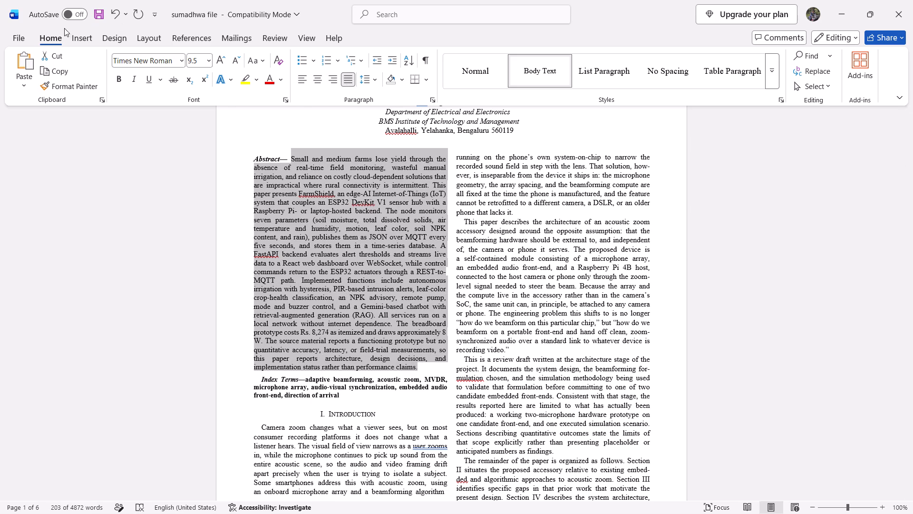
click(119, 83)
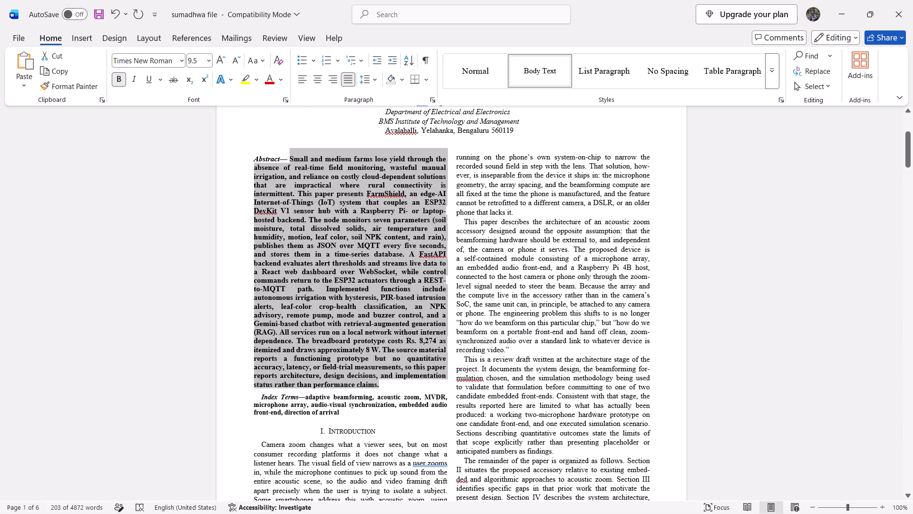
click(162, 366)
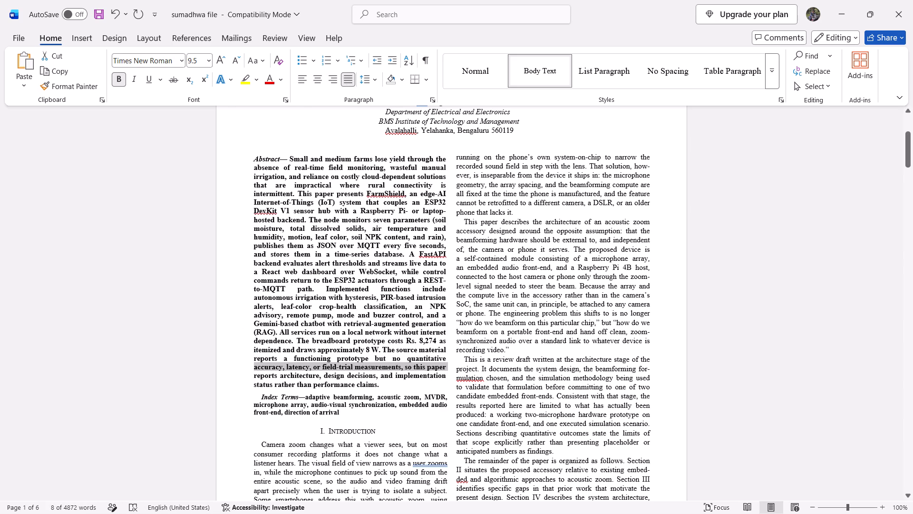
Copy the index terms from "smart agriculture" to "precision farming" in FarmShield_IEEE_Paper, without the "Index Terms—" label.
click(211, 401)
click(181, 410)
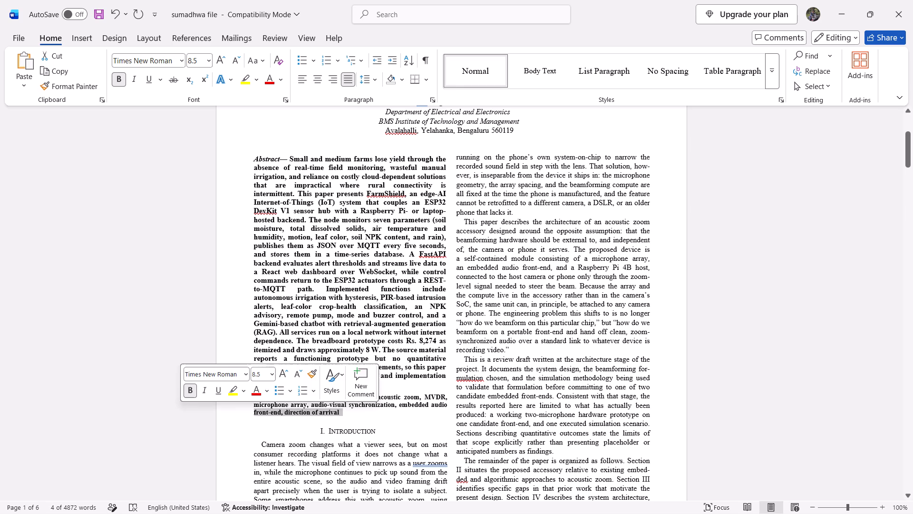
click(181, 411)
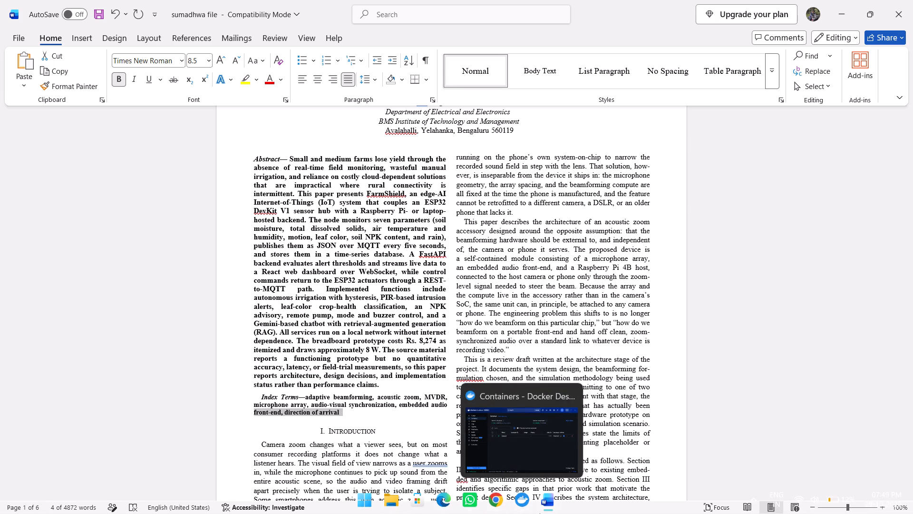
click(475, 436)
click(305, 348)
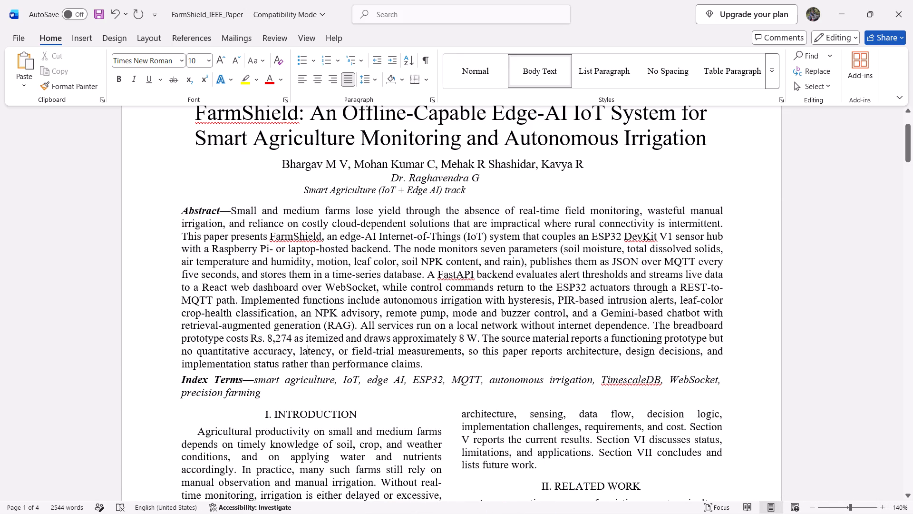
click(258, 380)
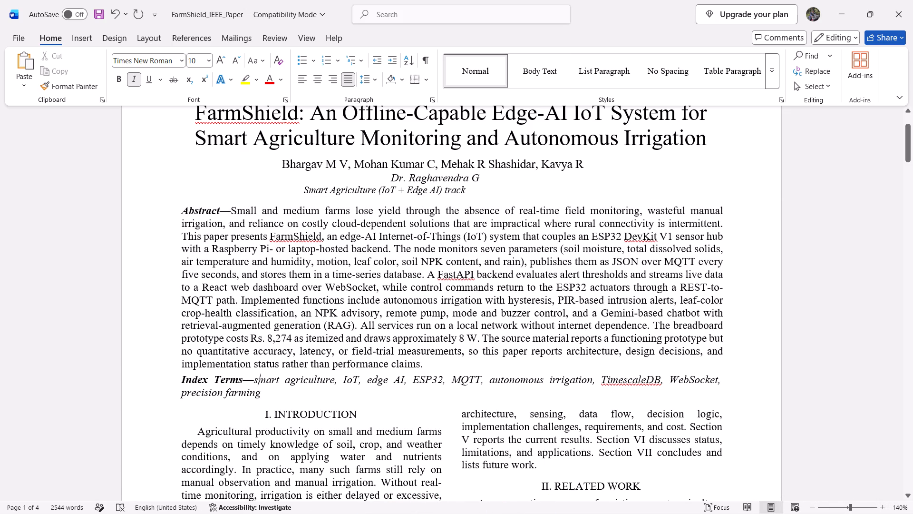
drag(253, 381, 259, 399)
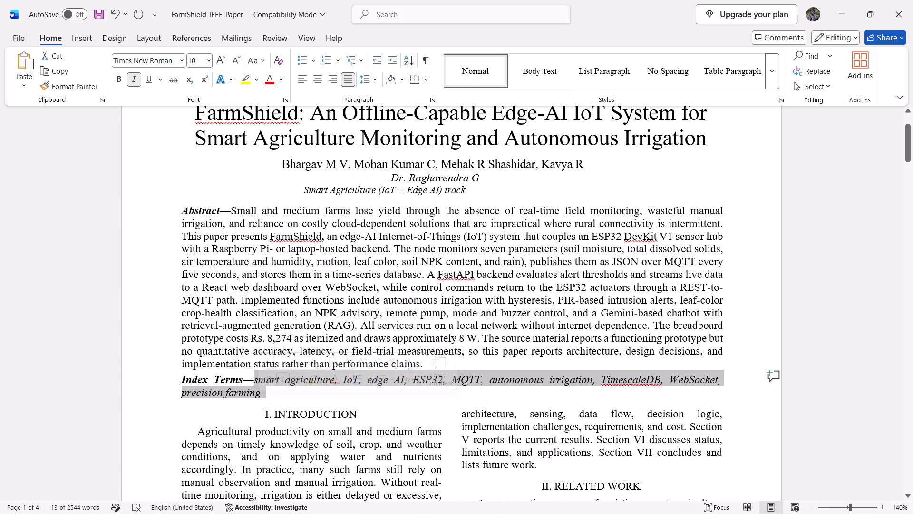
key(ctrl+c)
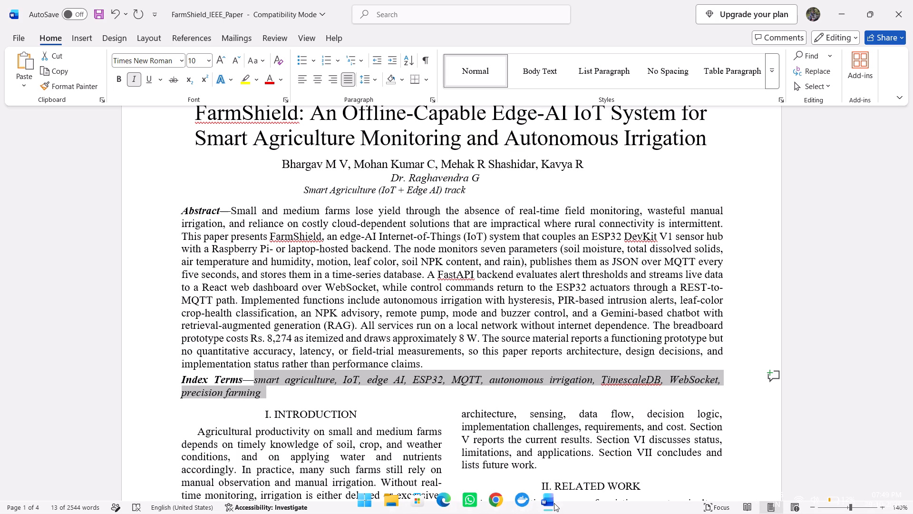
In "sumadhwa file", add a space after the "Index Terms—" label.
click(494, 425)
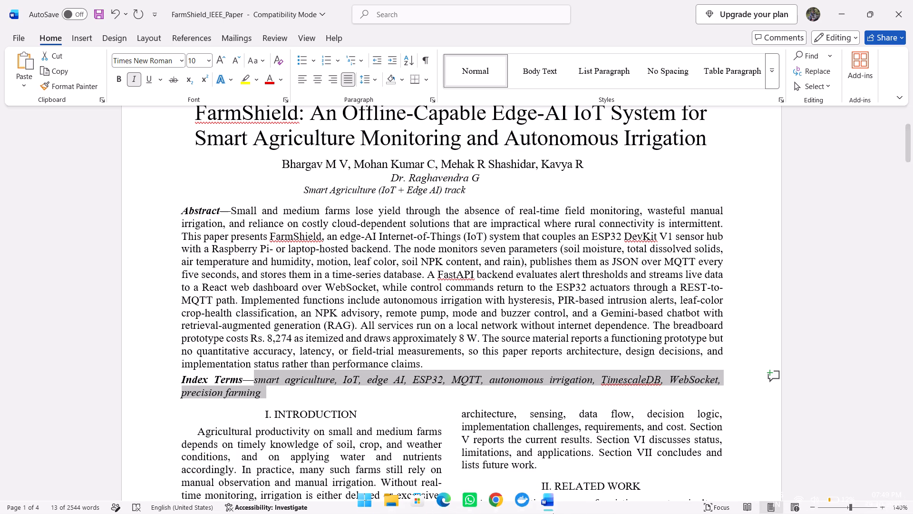
click(553, 508)
click(585, 468)
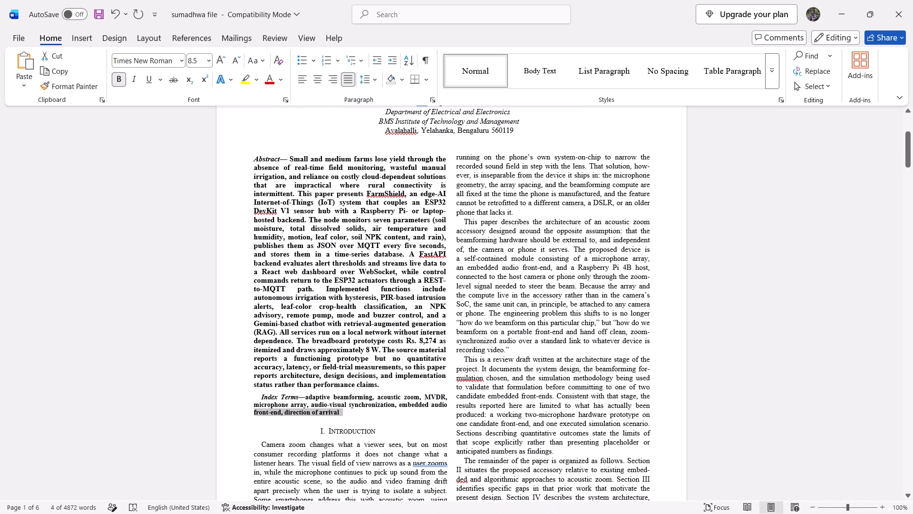
scroll(373, 425, down, 4)
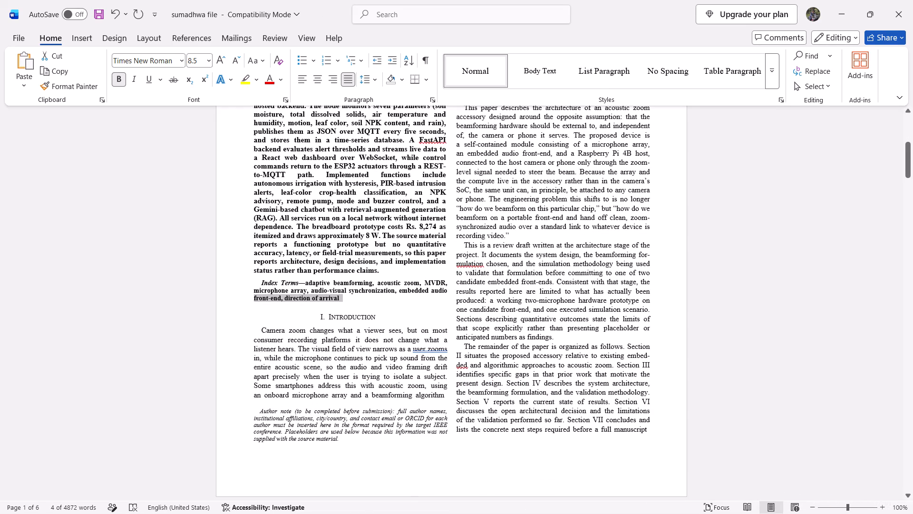
click(306, 285)
key(space)
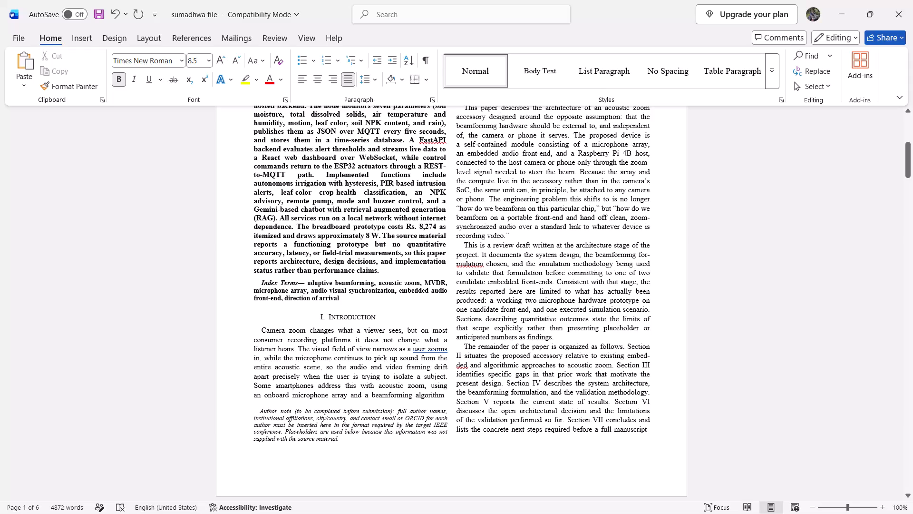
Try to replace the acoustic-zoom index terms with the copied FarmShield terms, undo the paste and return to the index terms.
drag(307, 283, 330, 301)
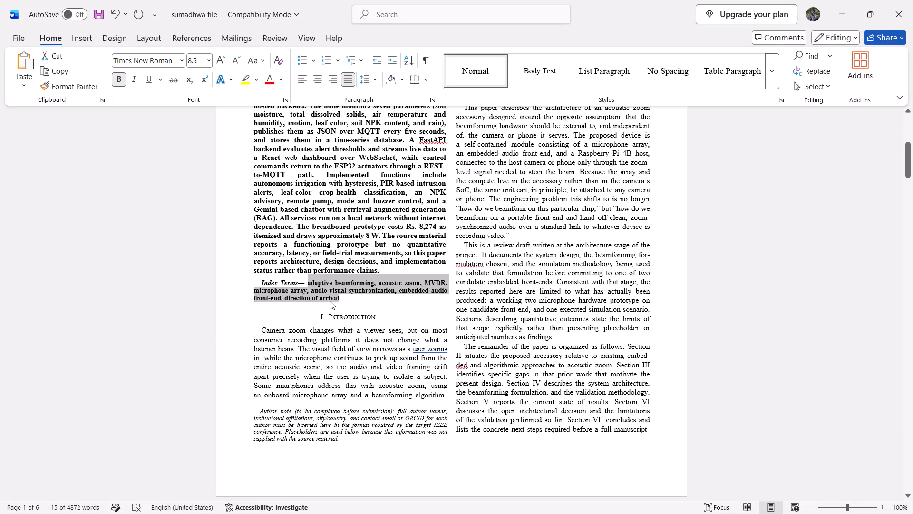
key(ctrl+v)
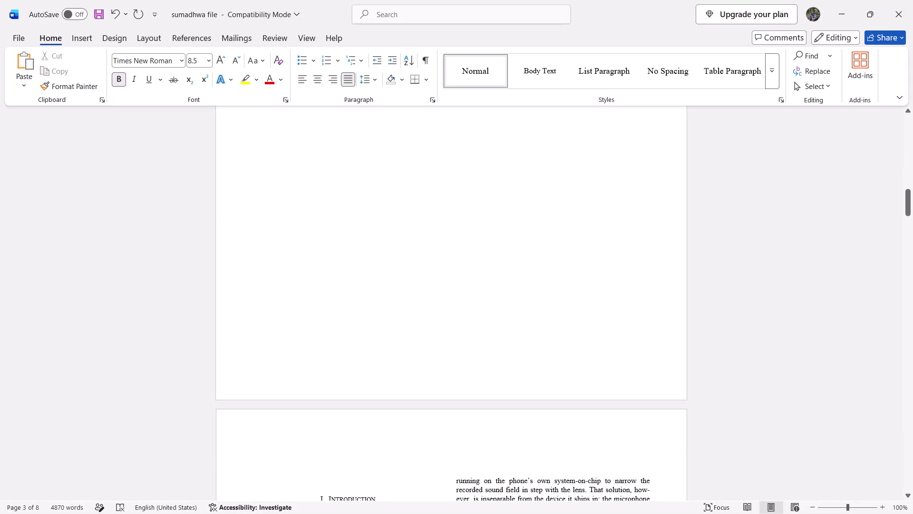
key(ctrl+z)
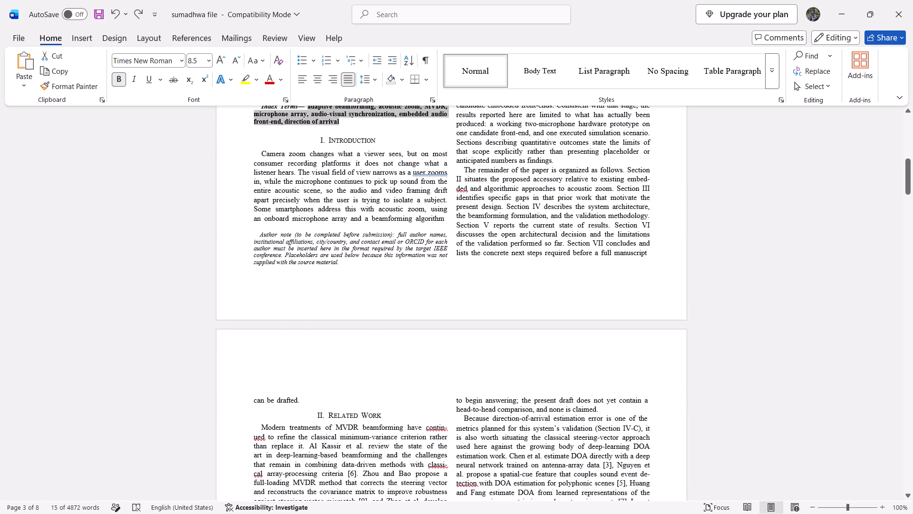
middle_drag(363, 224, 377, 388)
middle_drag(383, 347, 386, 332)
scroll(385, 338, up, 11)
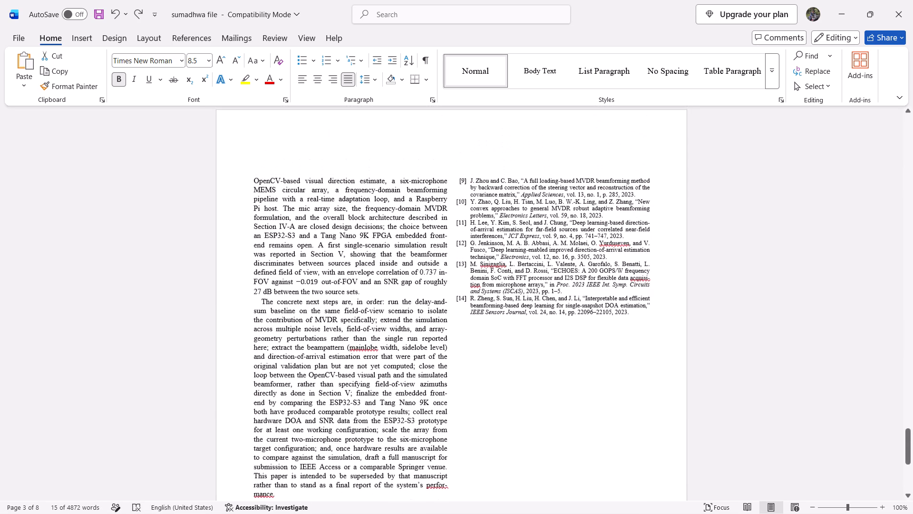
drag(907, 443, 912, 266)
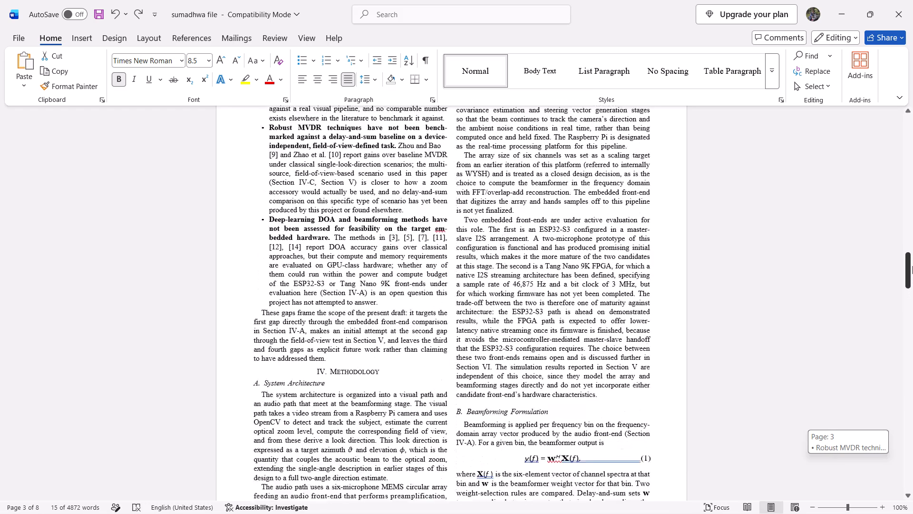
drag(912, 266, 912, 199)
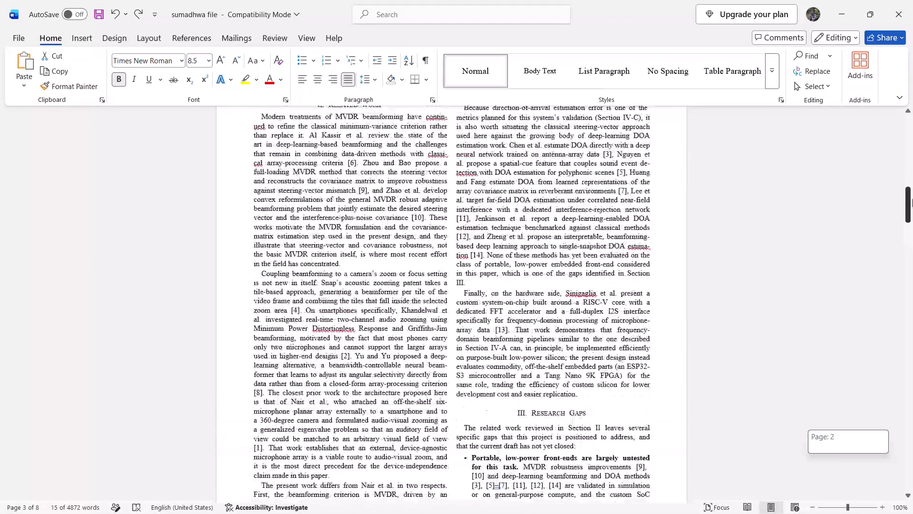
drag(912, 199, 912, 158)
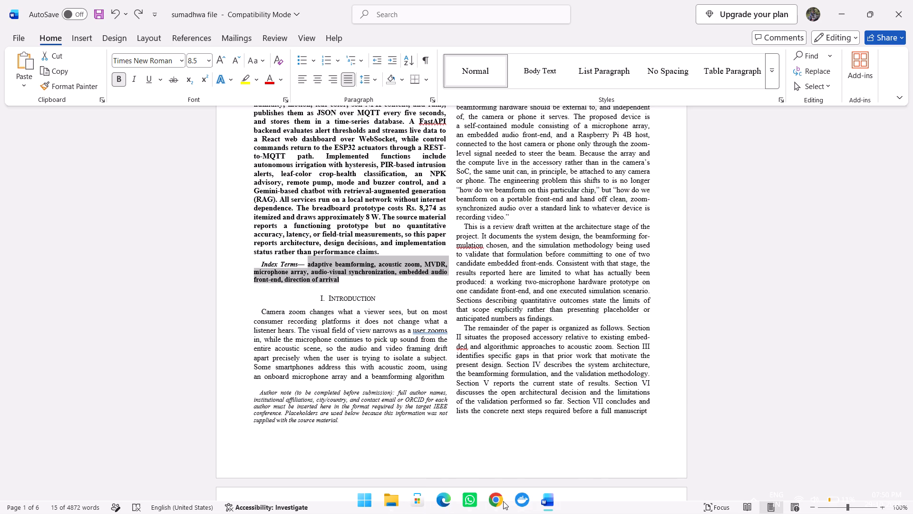
In FarmShield_IEEE_Paper, recopy the index terms from "smart agriculture" to "precision farming", leaving out the break after the last word.
click(504, 445)
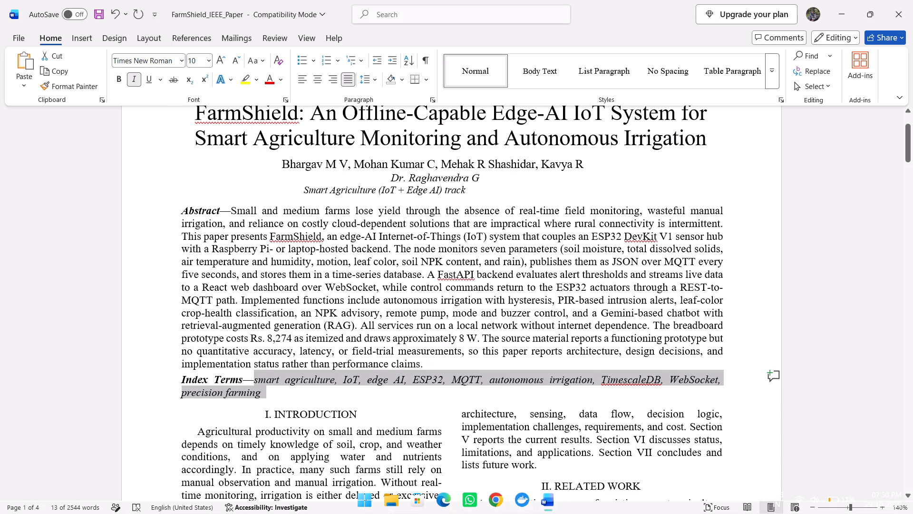
click(279, 396)
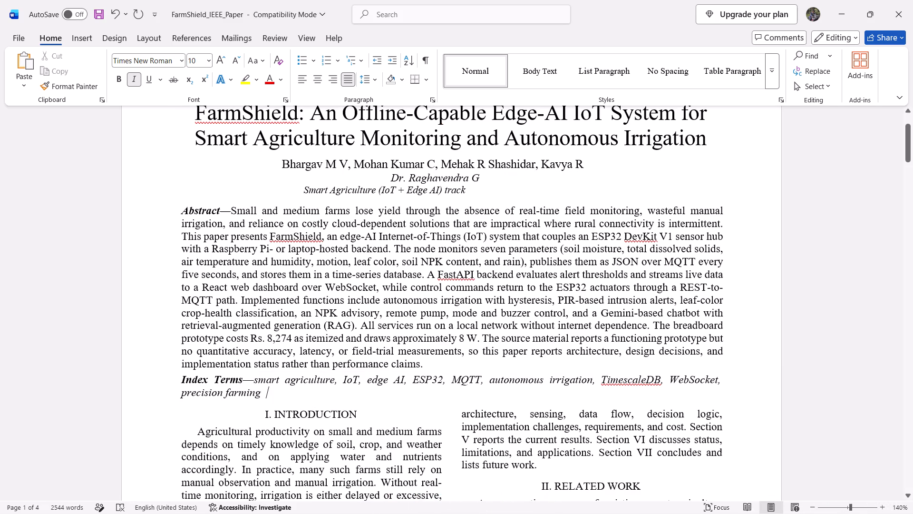
drag(256, 376, 261, 390)
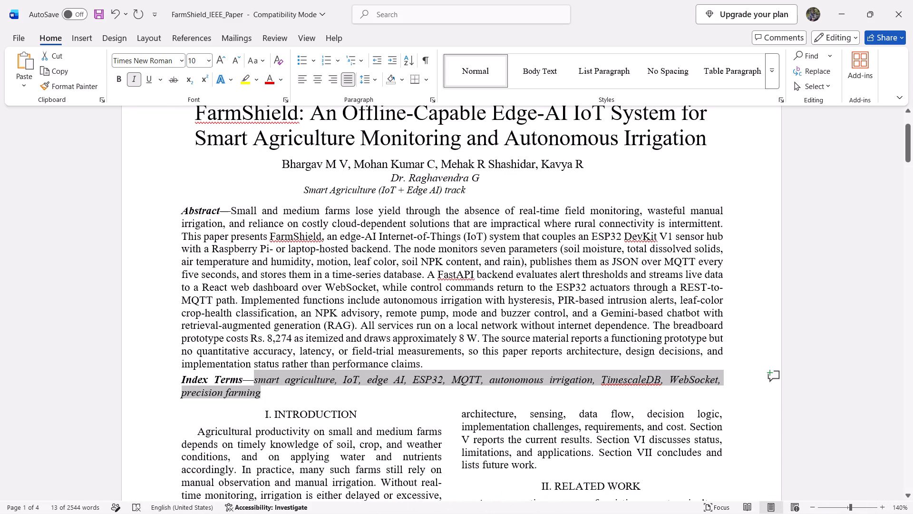
key(ctrl+c)
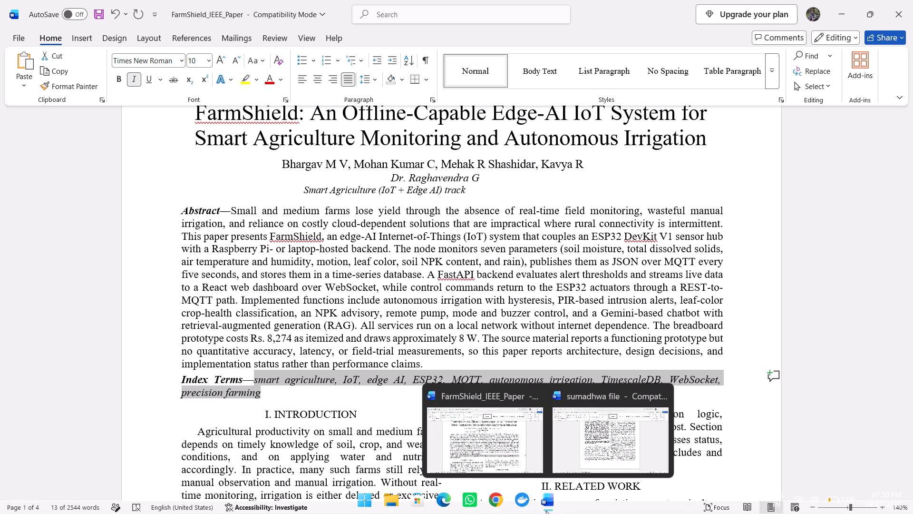
In "sumadhwa file", replace the acoustic-zoom index terms with the copied FarmShield terms and add a period after "precision farming".
click(598, 447)
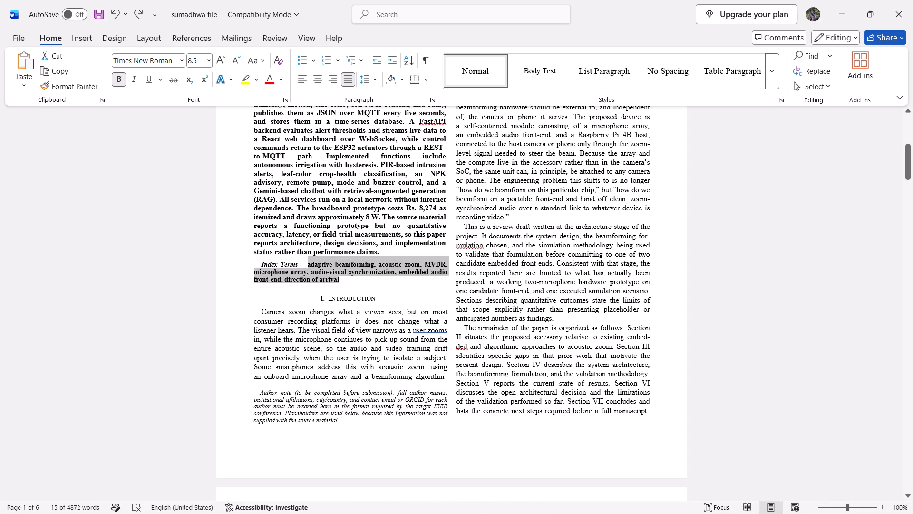
key(ctrl+v)
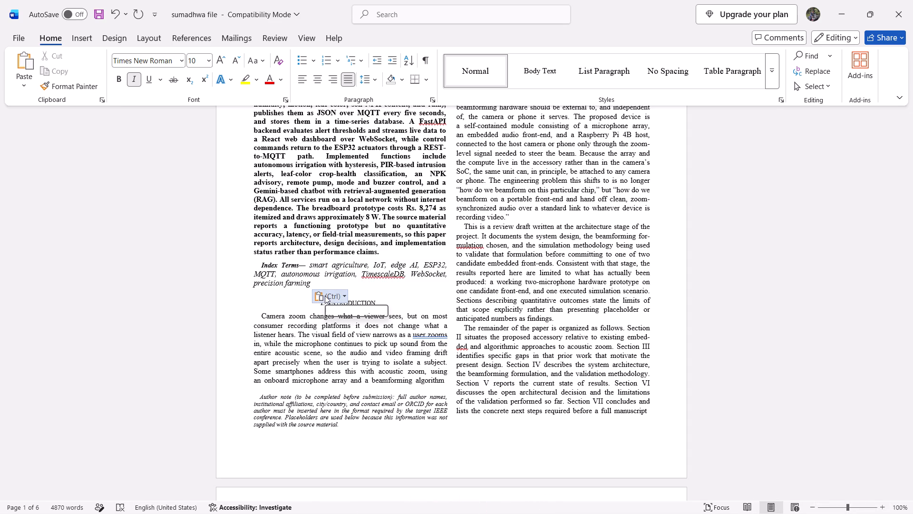
key(period)
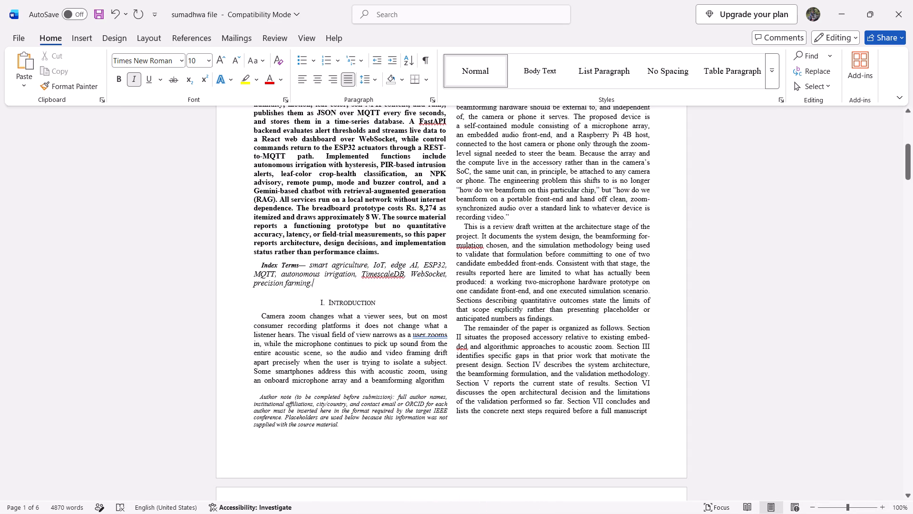
Make the pasted index terms bold, from "smart agriculture" to "precision farming.".
drag(315, 285, 251, 273)
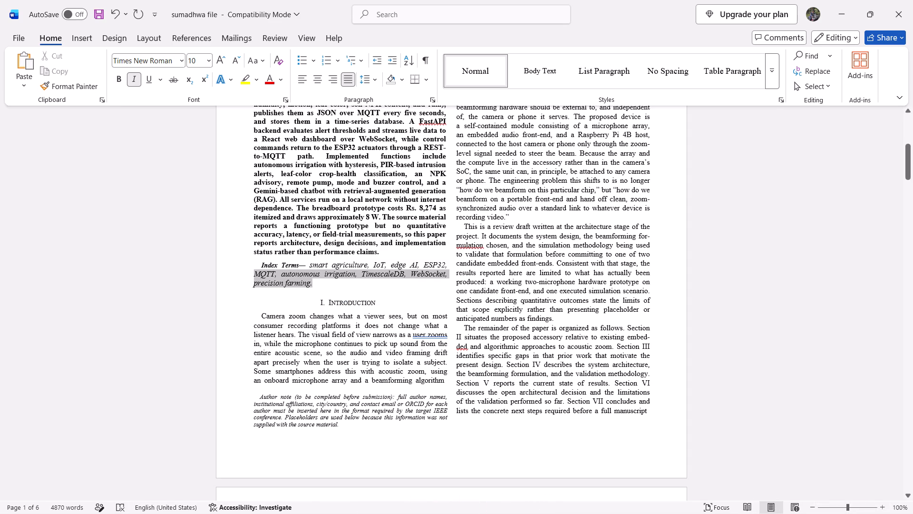
drag(251, 273, 310, 262)
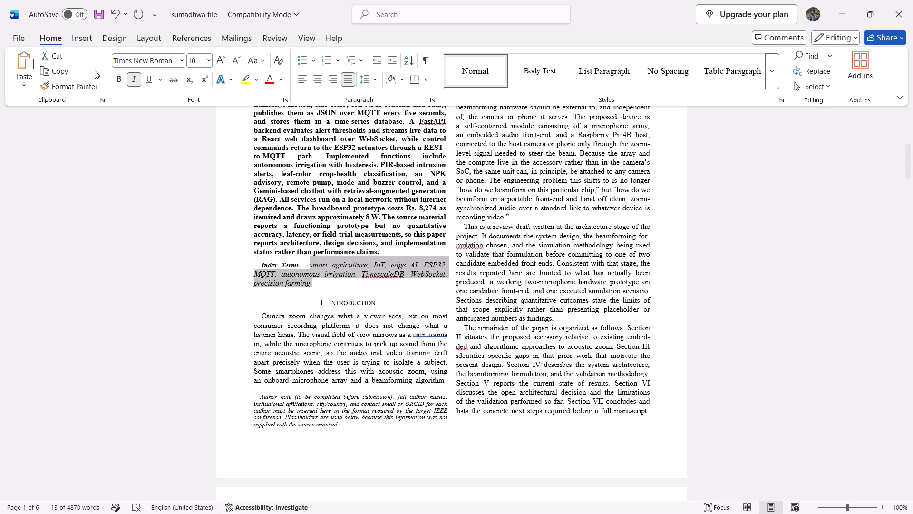
click(117, 74)
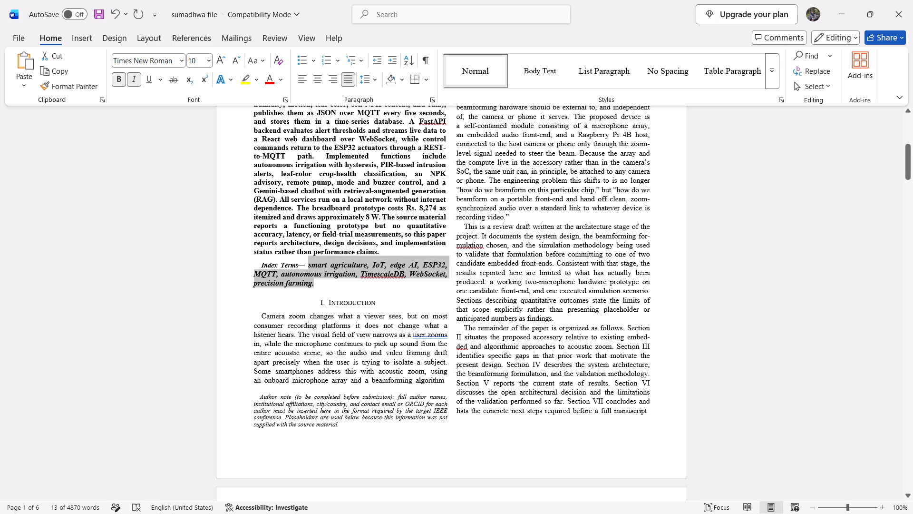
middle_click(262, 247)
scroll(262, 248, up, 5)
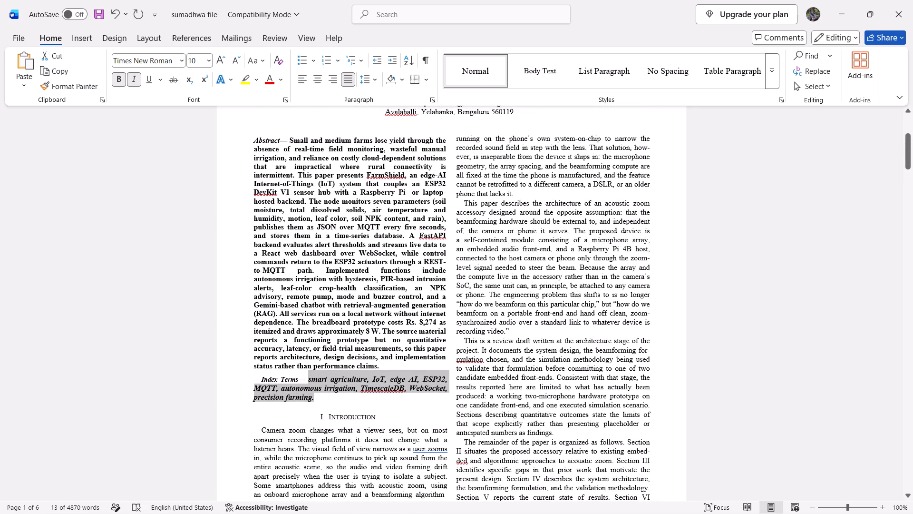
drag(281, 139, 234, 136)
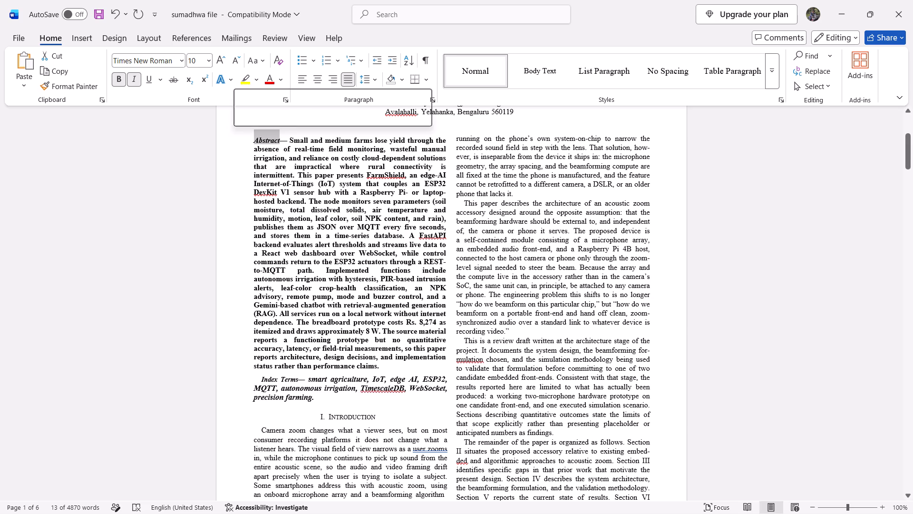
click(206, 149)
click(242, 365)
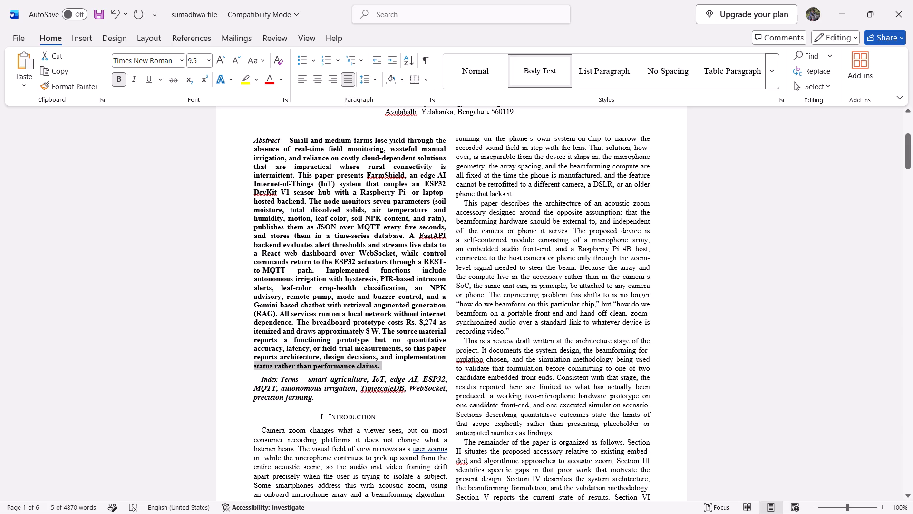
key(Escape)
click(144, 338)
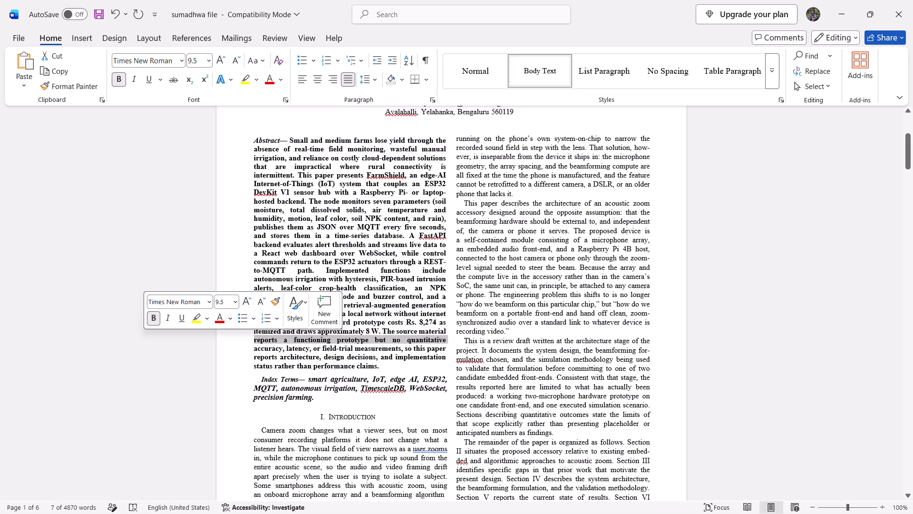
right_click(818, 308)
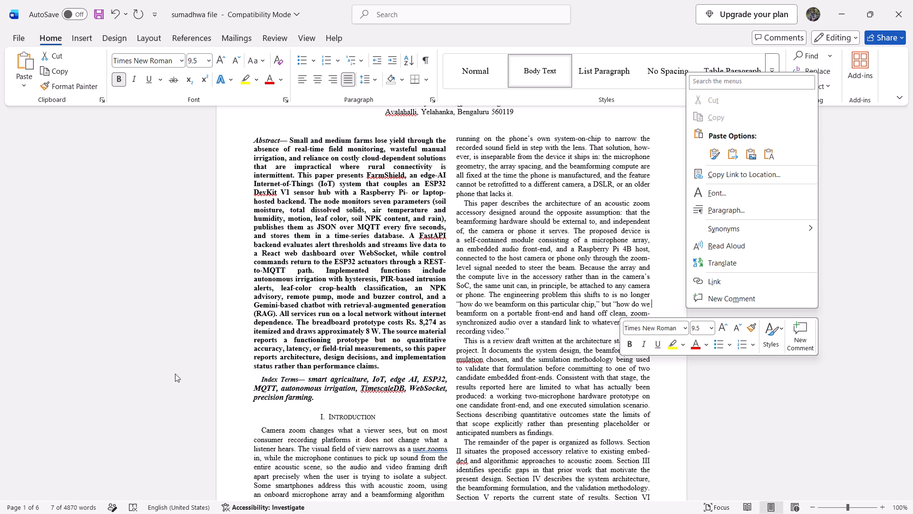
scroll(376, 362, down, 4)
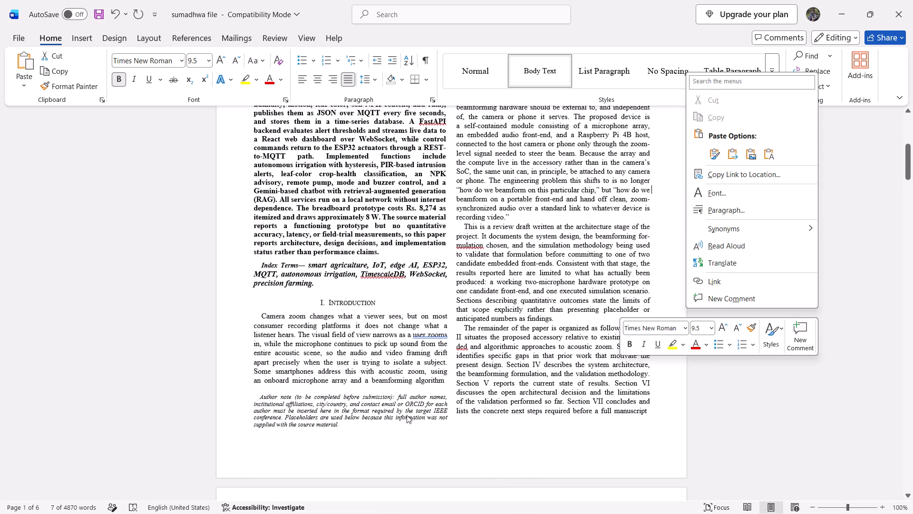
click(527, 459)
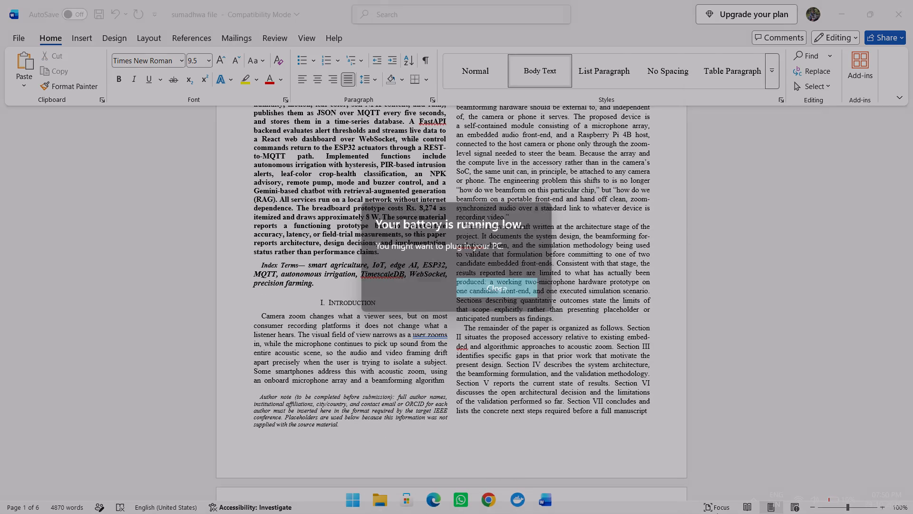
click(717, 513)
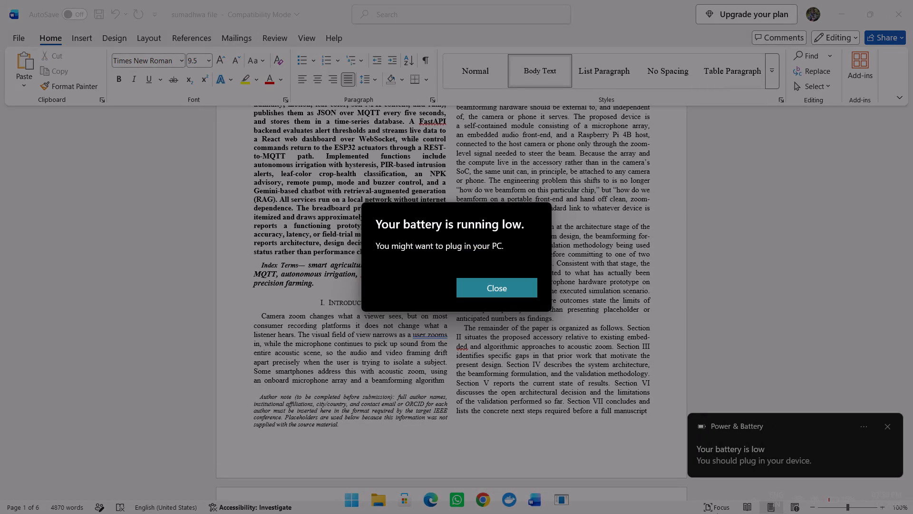
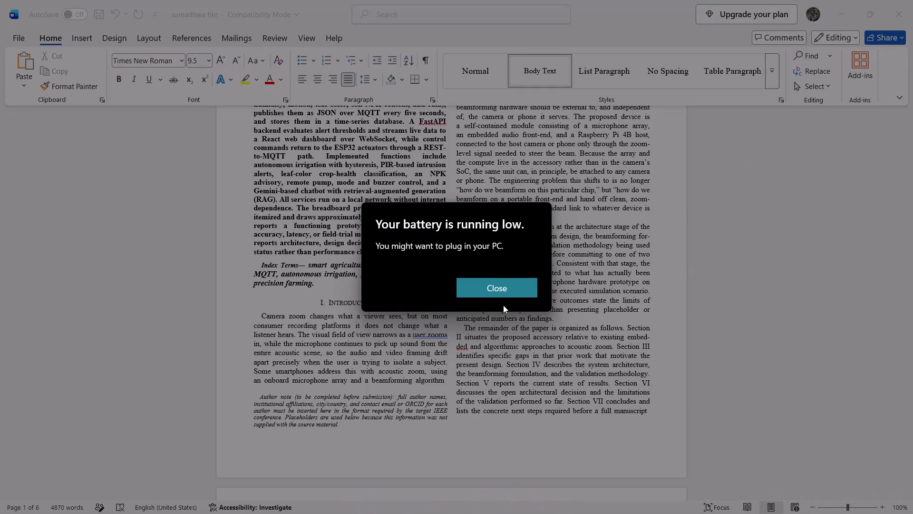
Dismiss the low-battery warning to return to the "sumadhwa file" document.
click(514, 282)
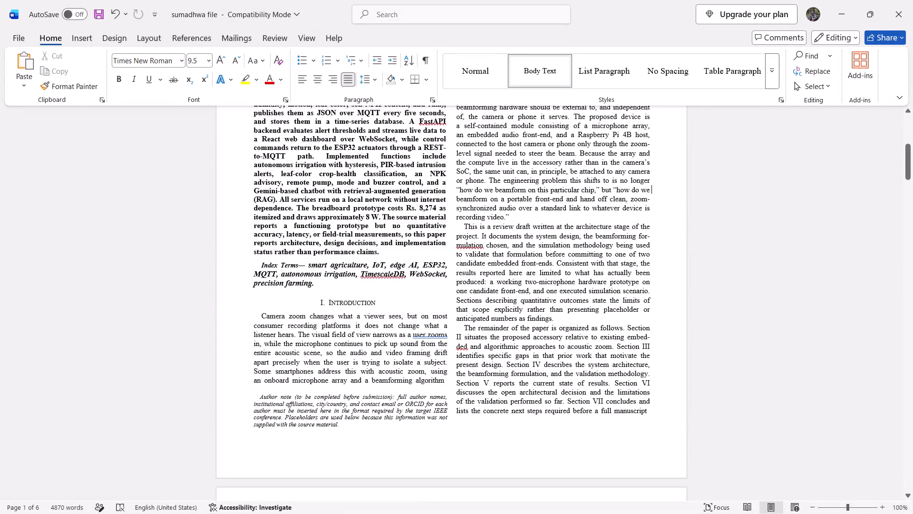
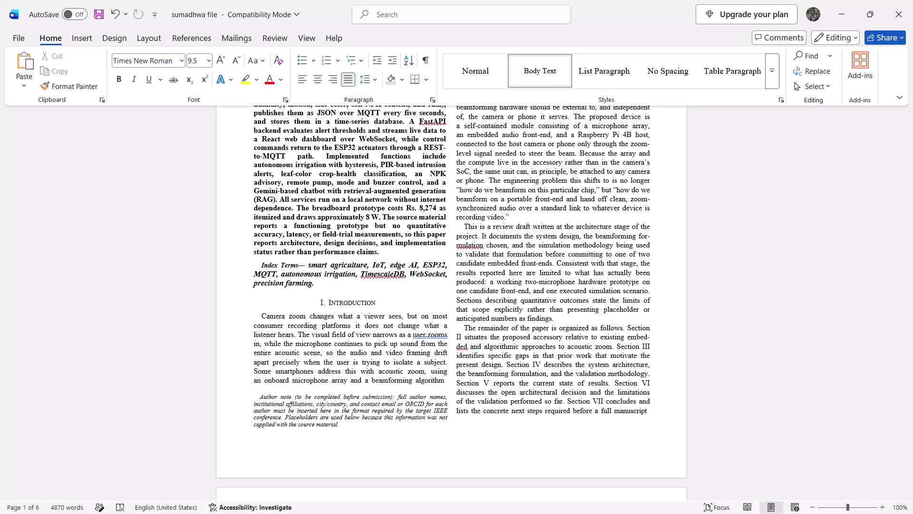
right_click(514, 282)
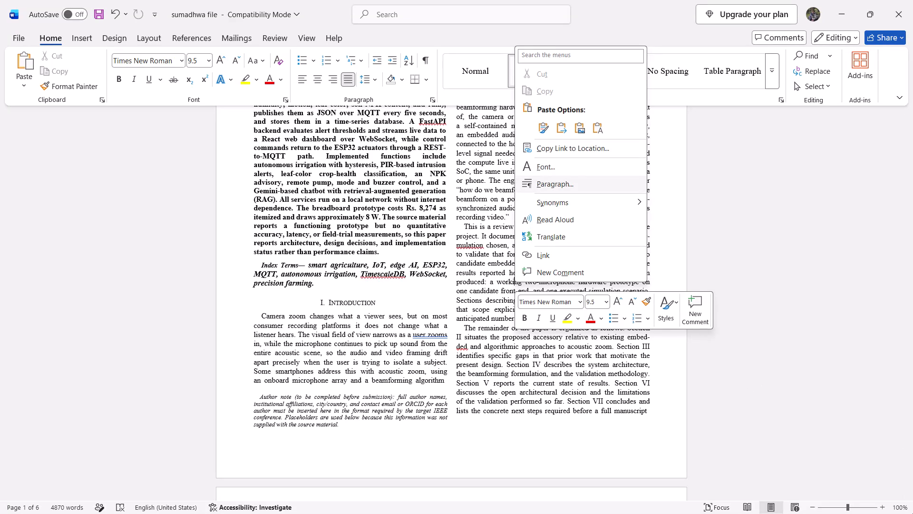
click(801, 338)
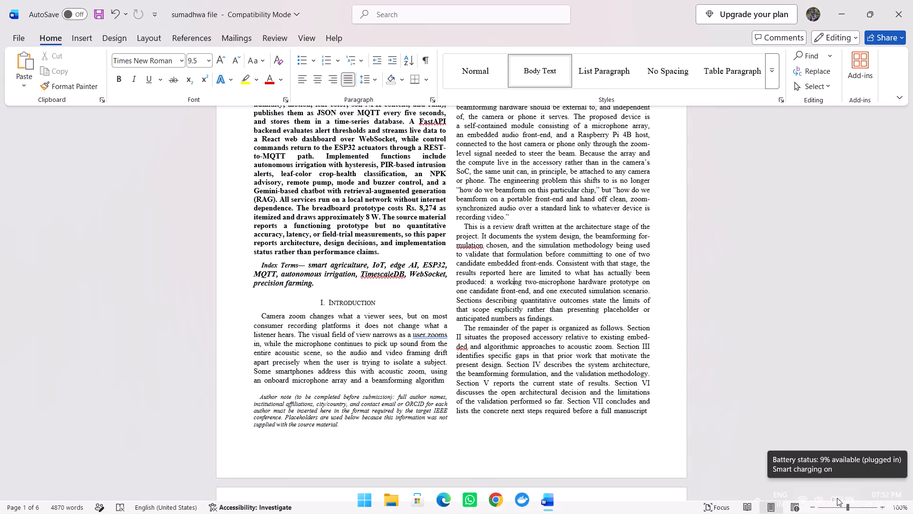
Bring up the Power and sleep settings option for the laptop's battery.
right_click(837, 498)
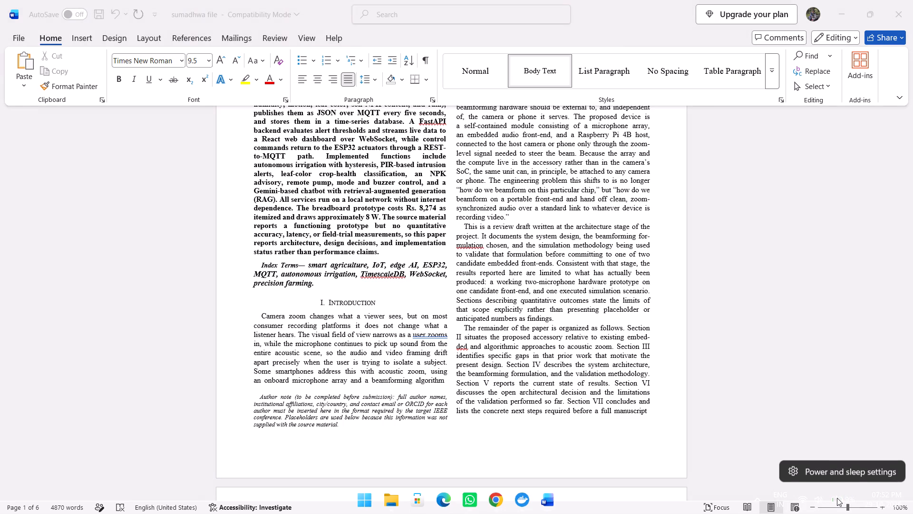
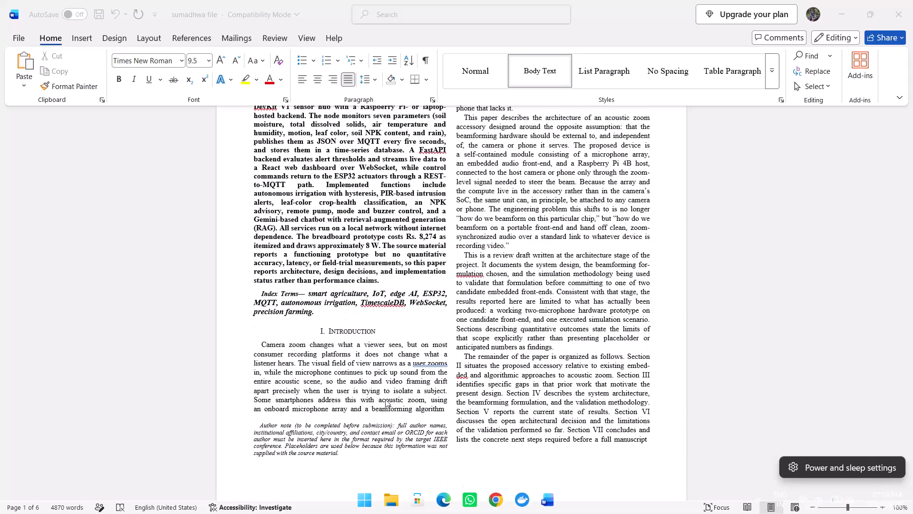
Switch to the FarmShield_IEEE_Paper document and examine its Introduction and Related Work sections as source text for the sample paper.
ctrl+scroll(393, 359, up, 3)
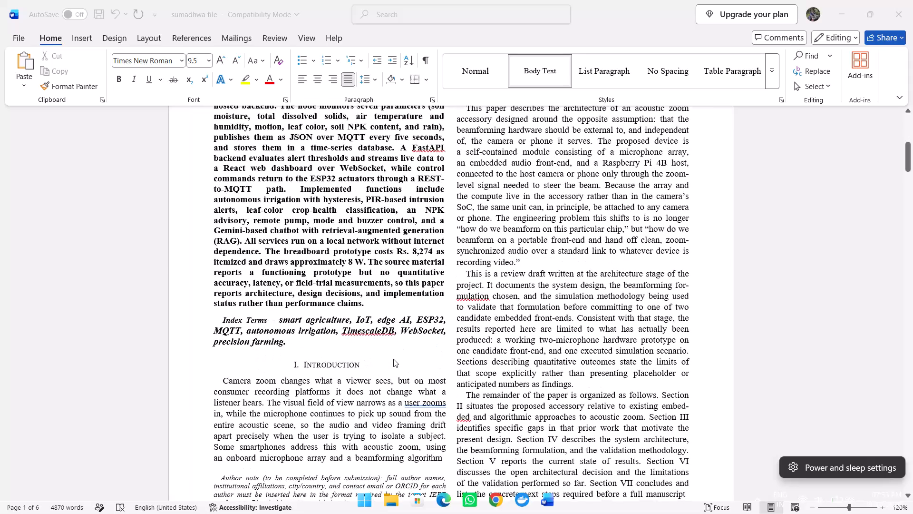
ctrl+scroll(393, 359, up, 3)
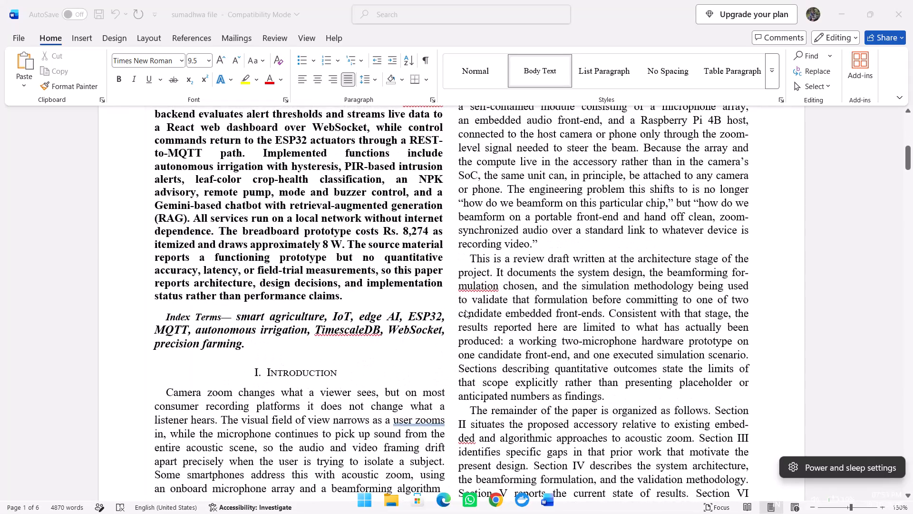
click(540, 495)
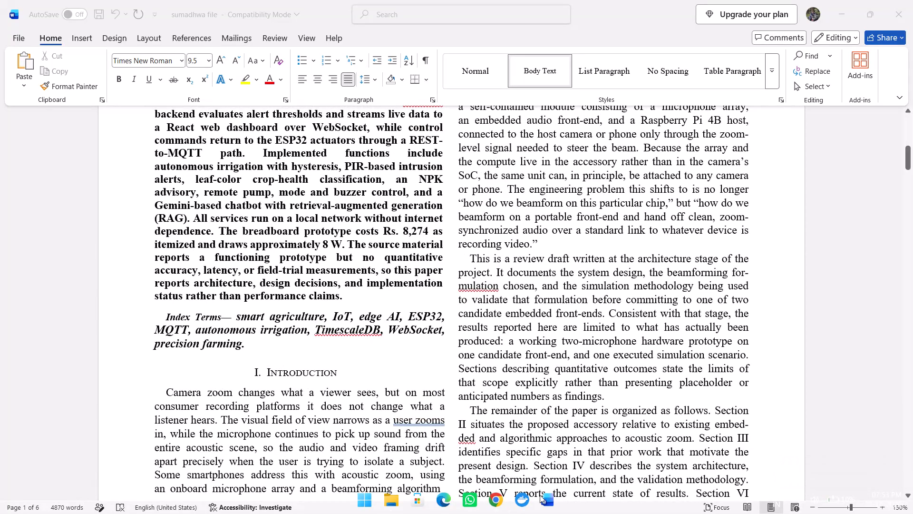
click(544, 505)
click(483, 443)
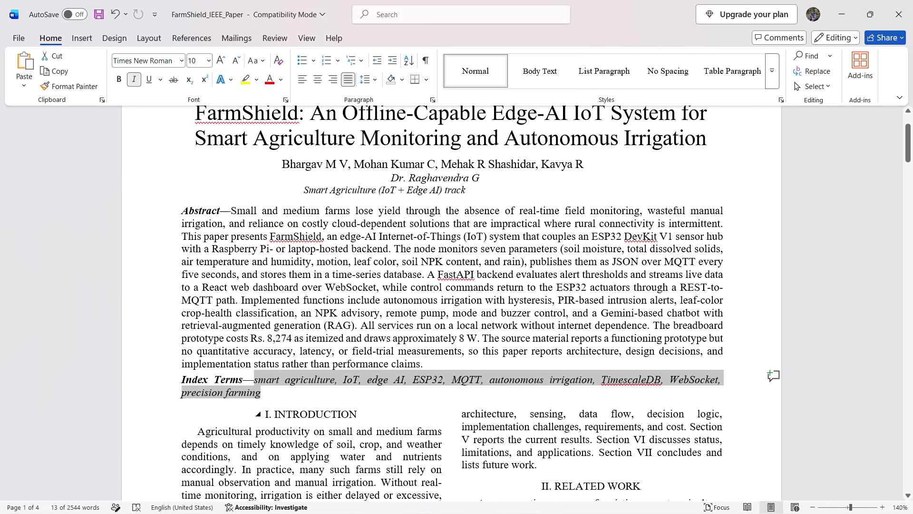
scroll(423, 254, down, 3)
scroll(423, 254, up, 1)
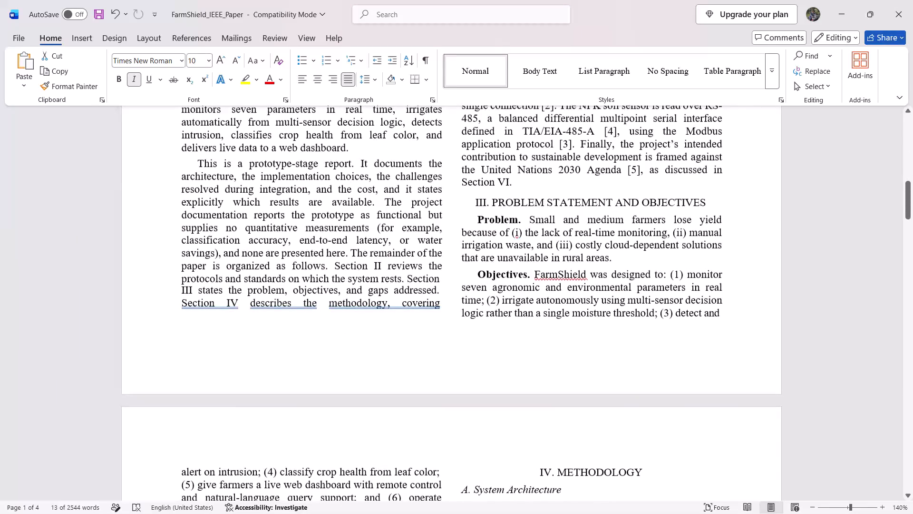
scroll(423, 254, up, 1)
scroll(423, 254, down, 2)
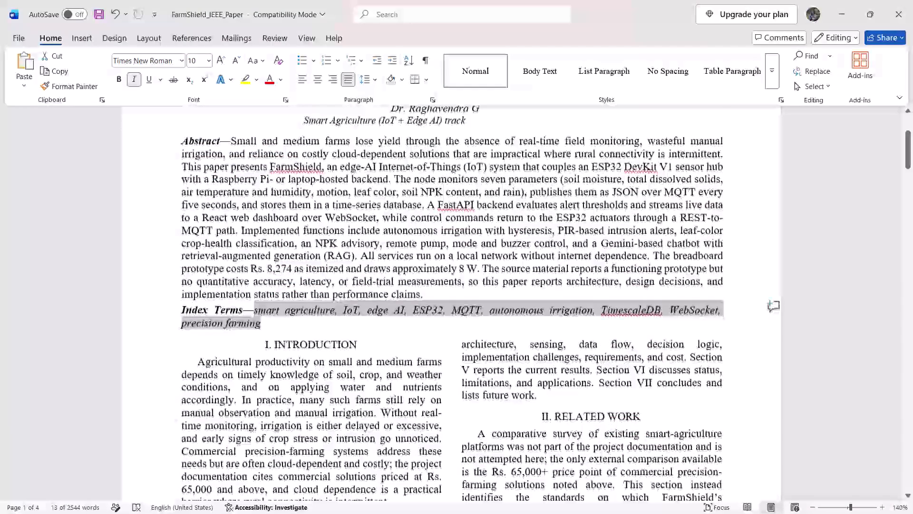
scroll(423, 254, down, 1)
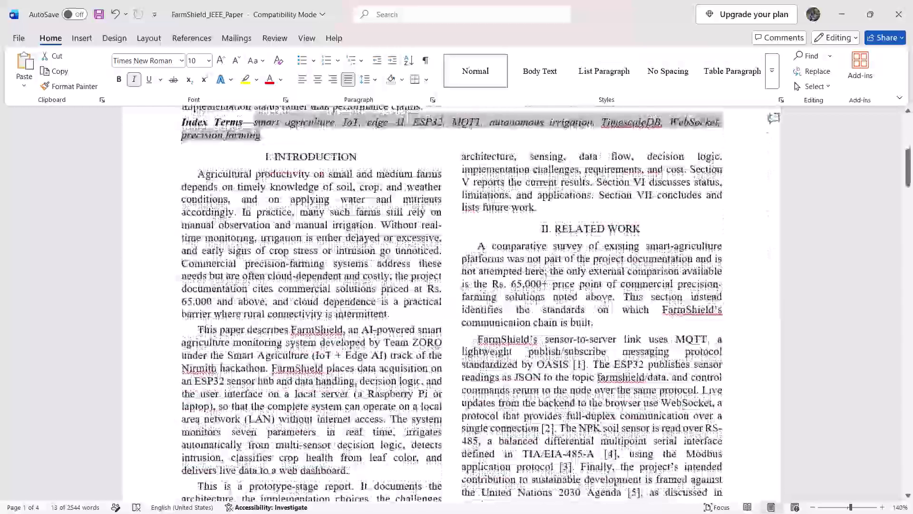
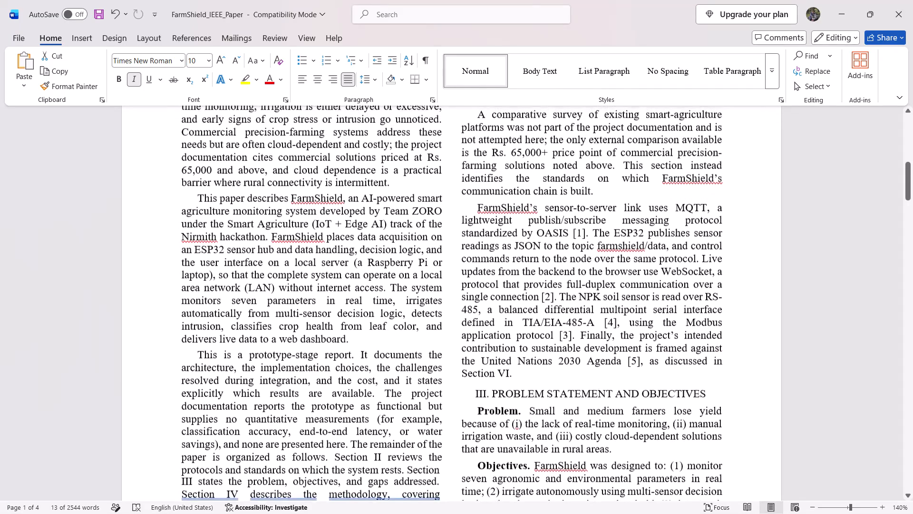
Replace "Team ZORO" with "our team" in the second paragraph of the Introduction.
ctrl+scroll(259, 249, down, 1)
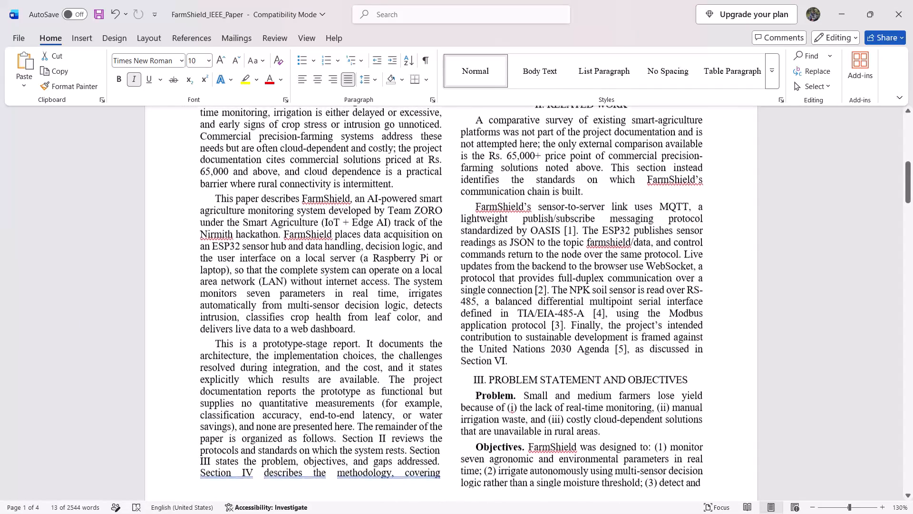
scroll(252, 287, right, 1)
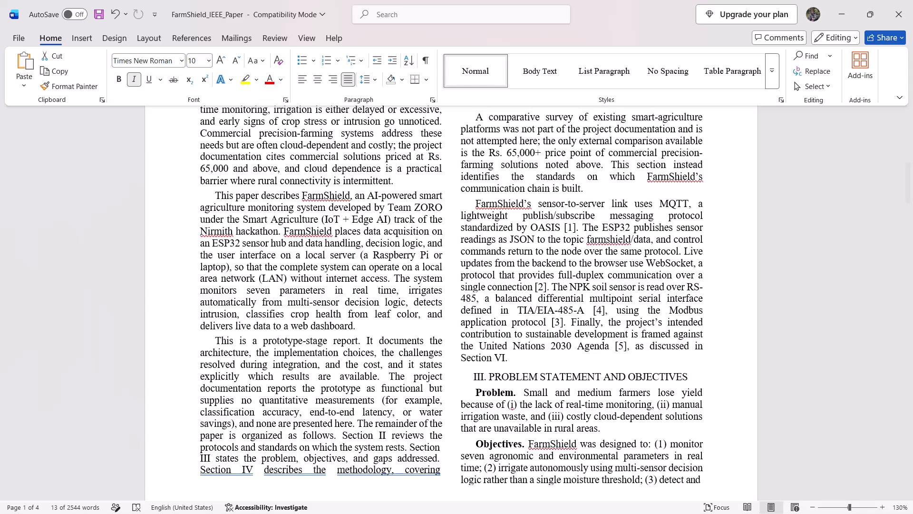
scroll(159, 358, up, 1)
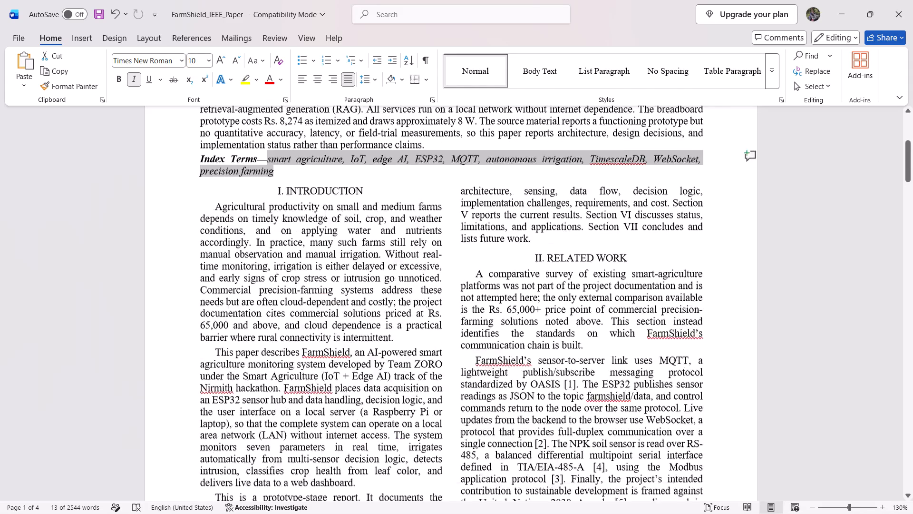
scroll(159, 358, up, 1)
scroll(159, 358, down, 1)
click(177, 320)
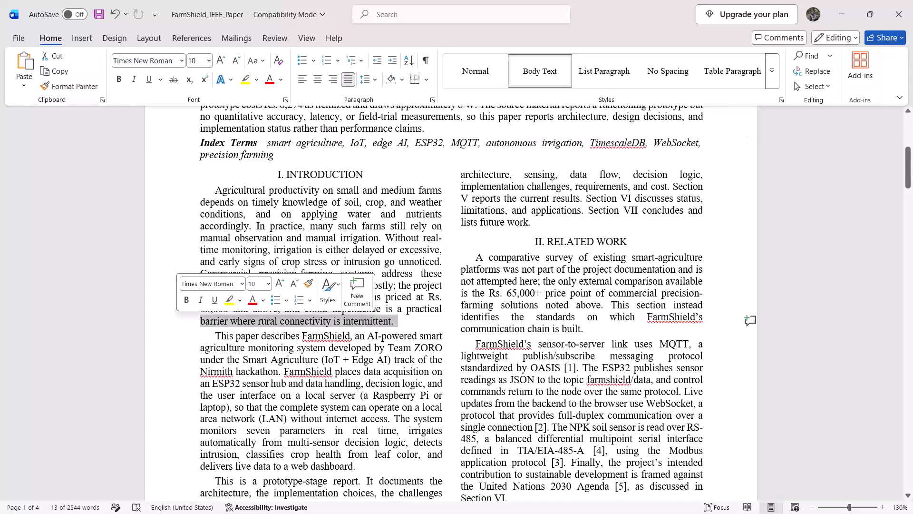
click(170, 396)
click(0, 378)
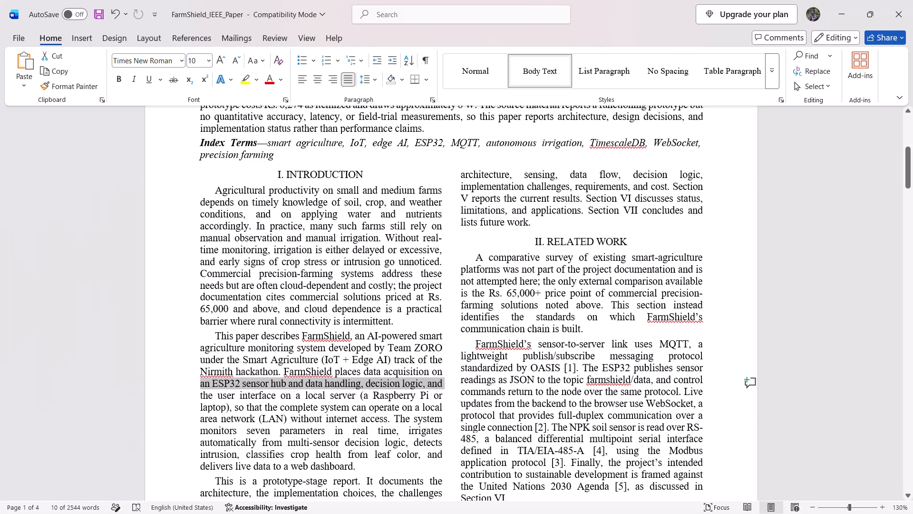
click(442, 346)
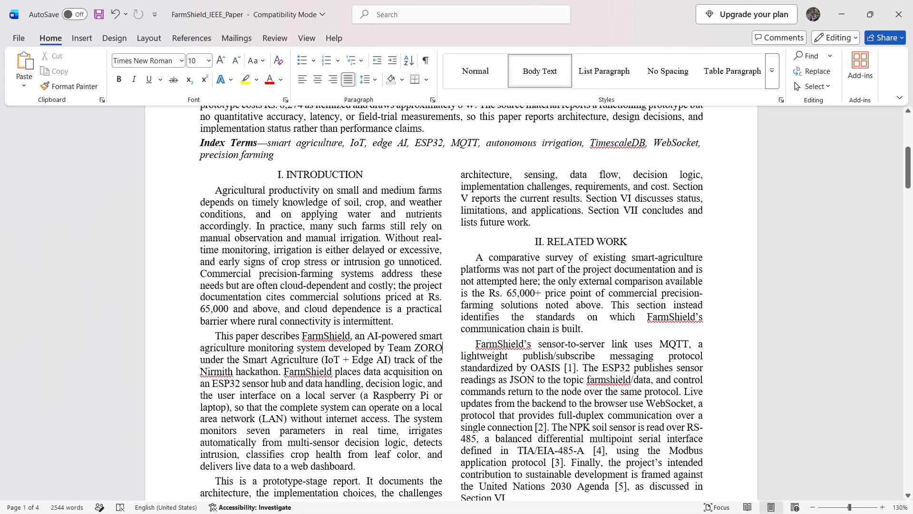
key(BackSpace)
key(BackSpace)
key(BackSpace)
key(BackSpace)
key(BackSpace)
key(BackSpace)
key(BackSpace)
key(BackSpace)
key(BackSpace)
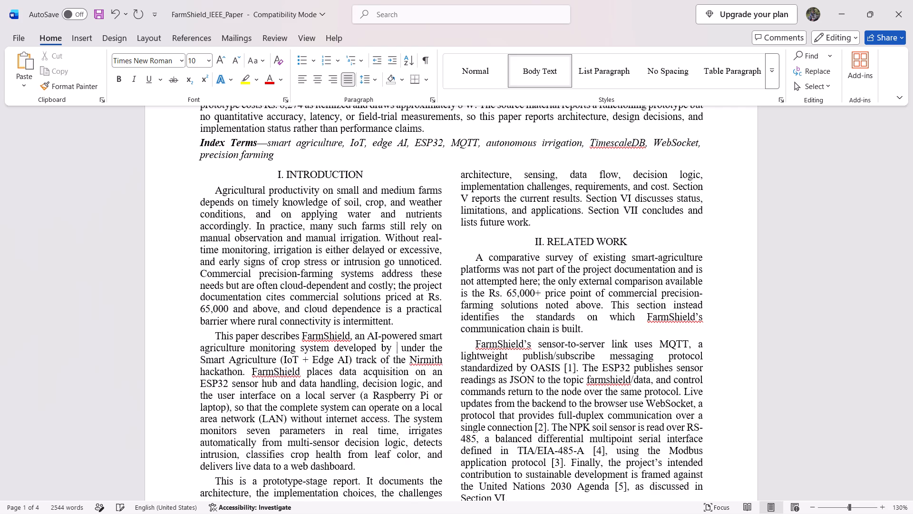
text(our)
key(space)
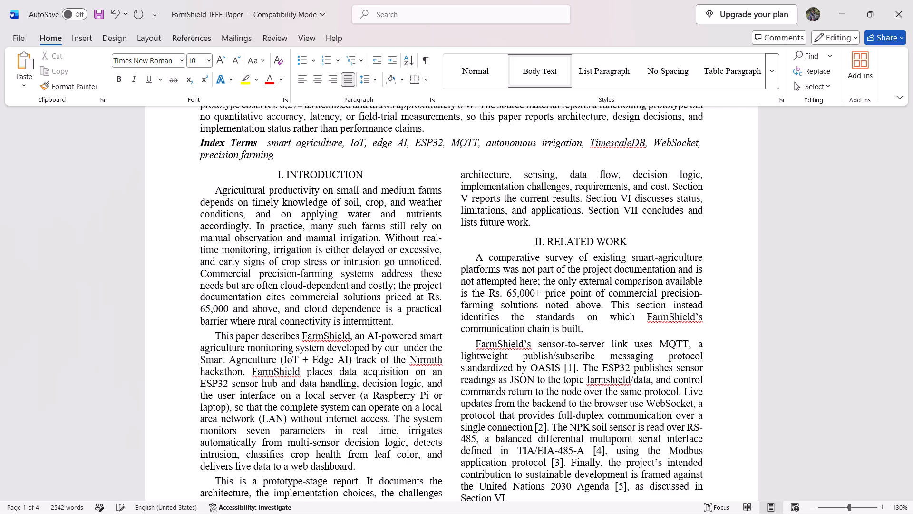
text(team)
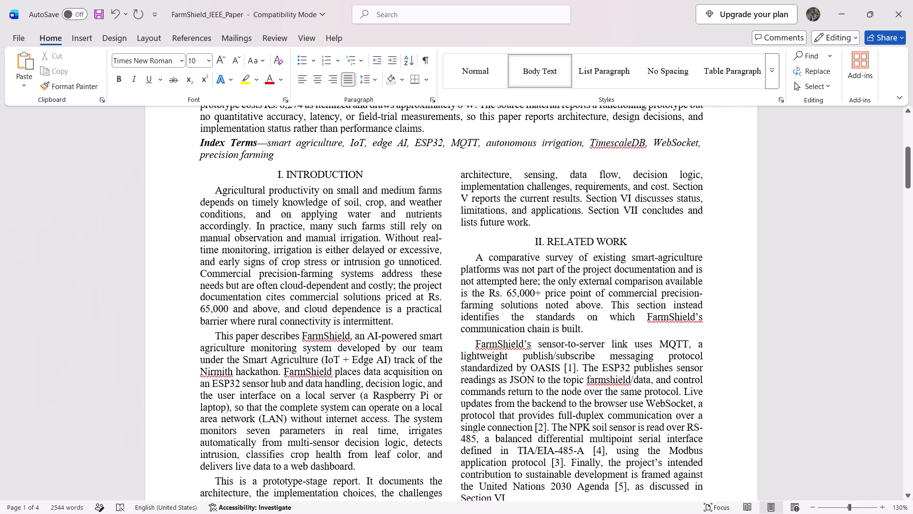
Reword "under the Smart Agriculture" as "in the track of Smart Agriculture" in the Introduction's second paragraph.
click(223, 357)
key(BackSpace)
key(BackSpace)
key(BackSpace)
key(BackSpace)
key(BackSpace)
text(in the track)
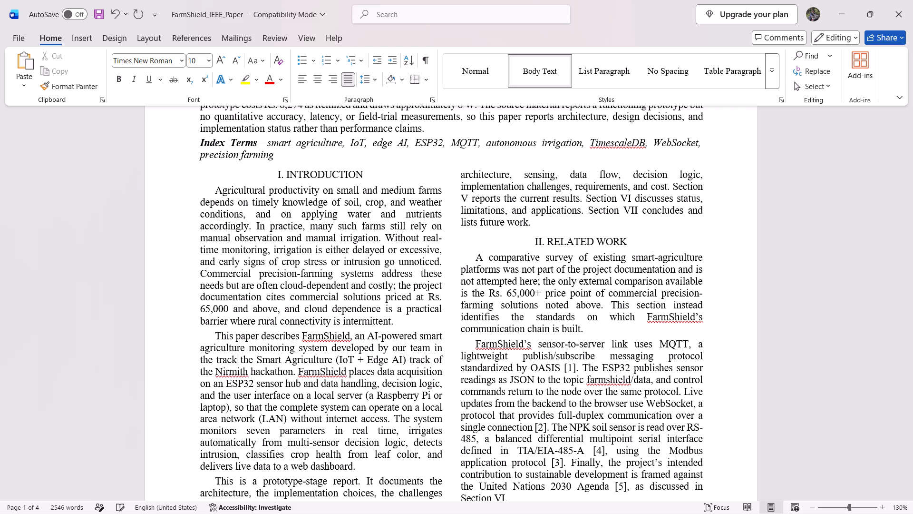
key(space)
text(of)
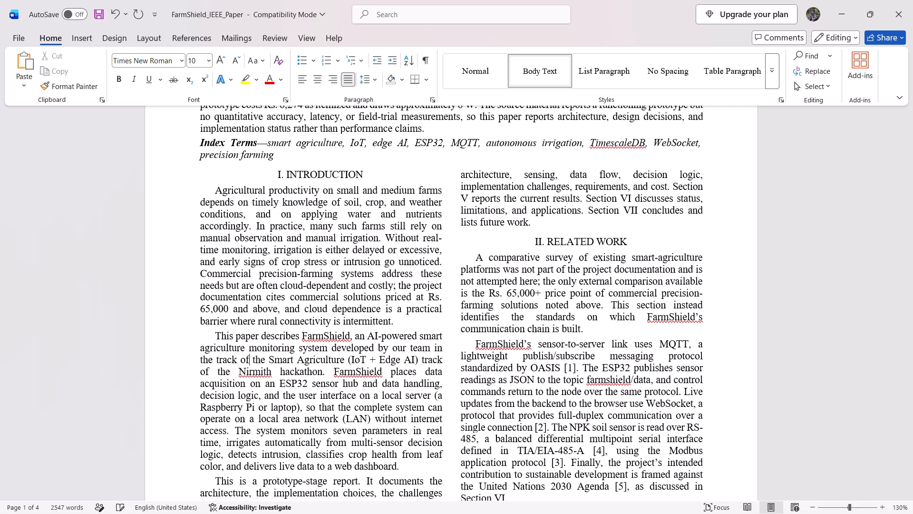
key(Right)
key(Right)
key(Right)
key(Right)
key(BackSpace)
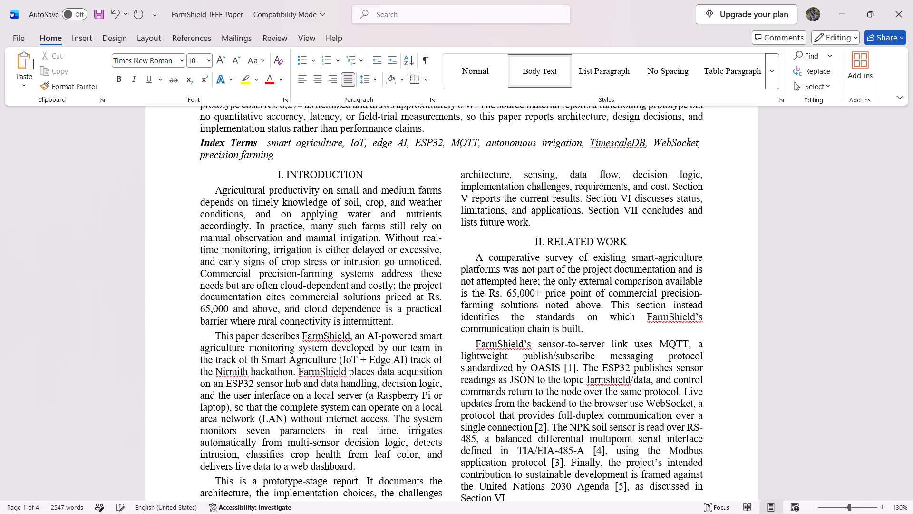
key(BackSpace)
key(BackSpace)
key(BackSpace)
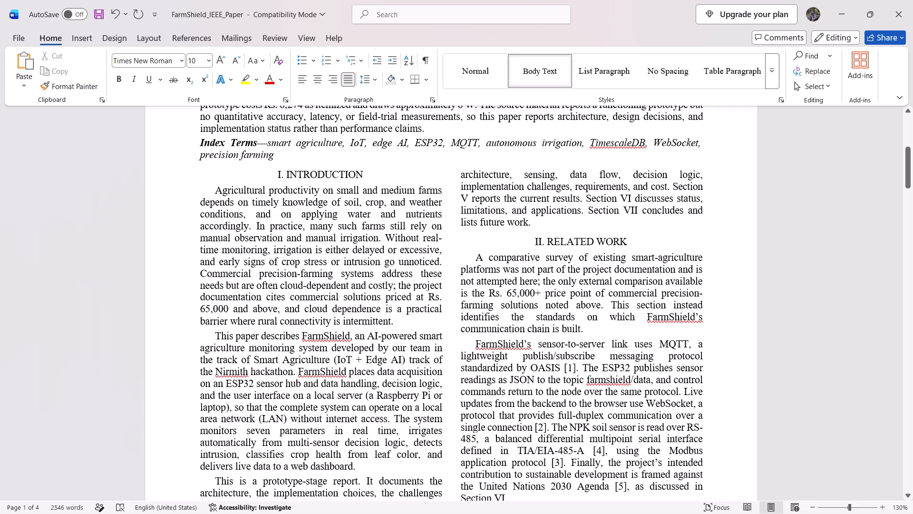
Place the insertion point at the end of the sentence mentioning the Nirmith hackathon in the Introduction's second paragraph.
click(294, 375)
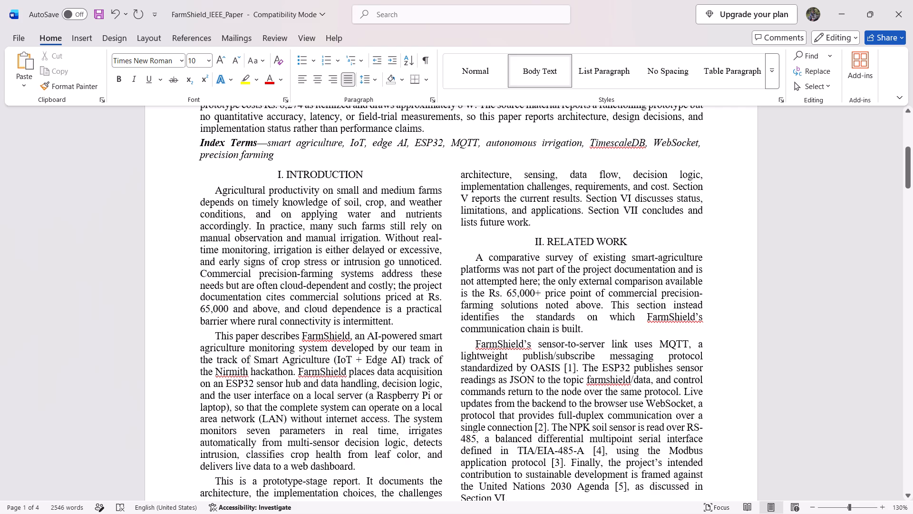
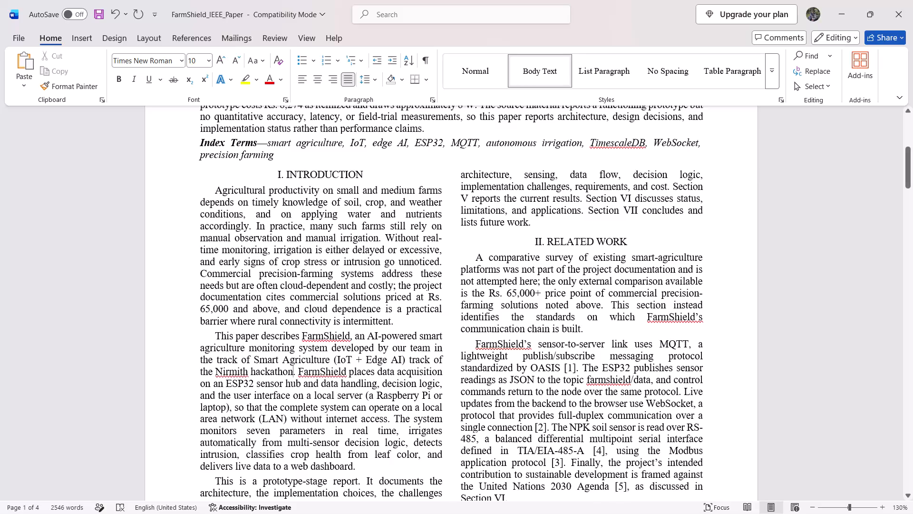
Delete "track of the Nirmith hackathon" after "(IoT + Edge AI)" in the Introduction's second paragraph, keeping the sentence's period.
ctrl+scroll(330, 317, up, 3)
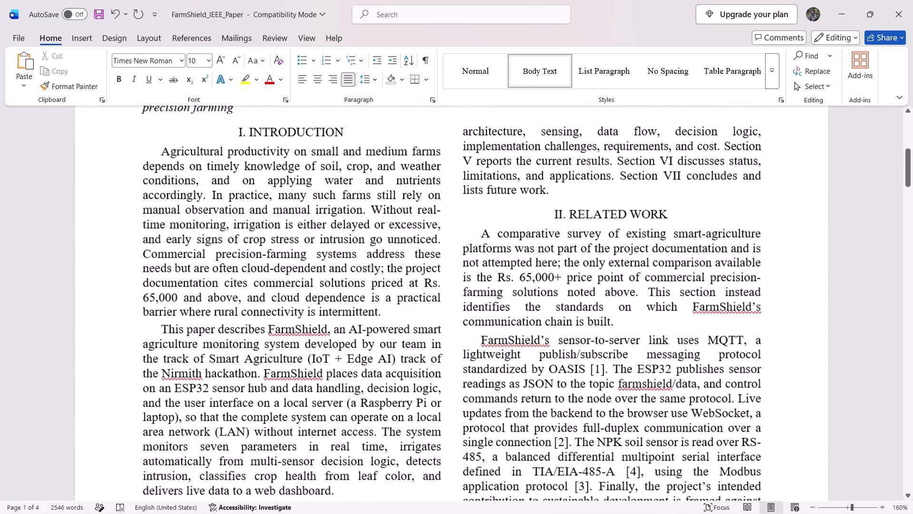
ctrl+scroll(330, 317, down, 5)
ctrl+scroll(330, 317, up, 1)
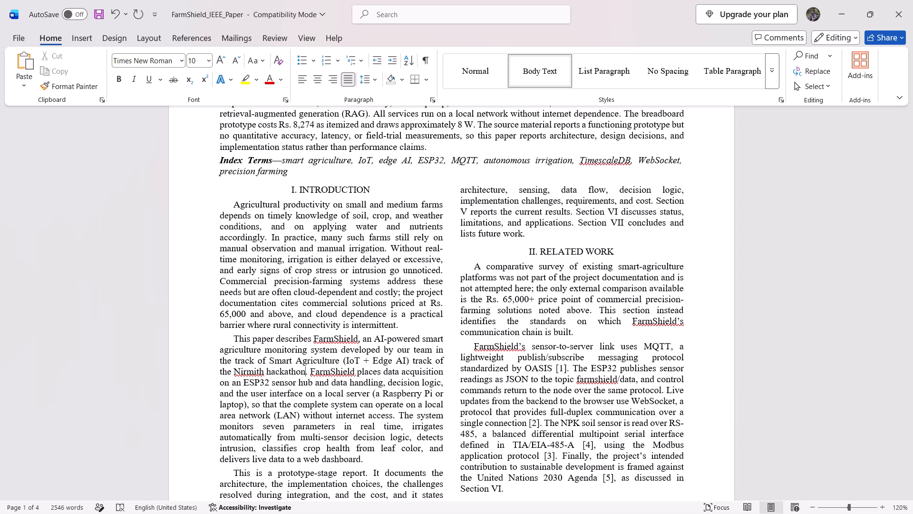
key(BackSpace)
key(BackSpace)
key(BackSpace)
key(BackSpace)
key(BackSpace)
key(BackSpace)
key(BackSpace)
key(BackSpace)
key(BackSpace)
key(BackSpace)
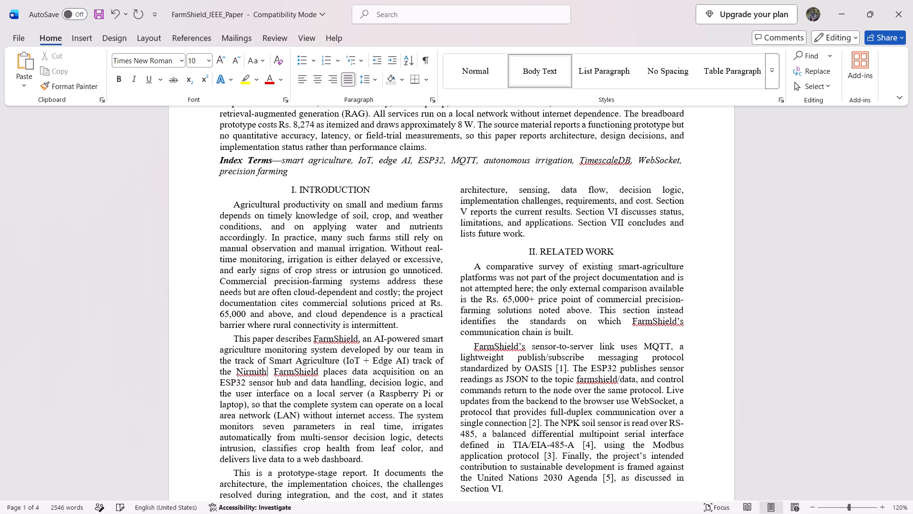
key(BackSpace)
key(BackSpace)
key(BackSpace)
key(BackSpace)
key(BackSpace)
key(BackSpace)
key(BackSpace)
key(BackSpace)
key(BackSpace)
key(BackSpace)
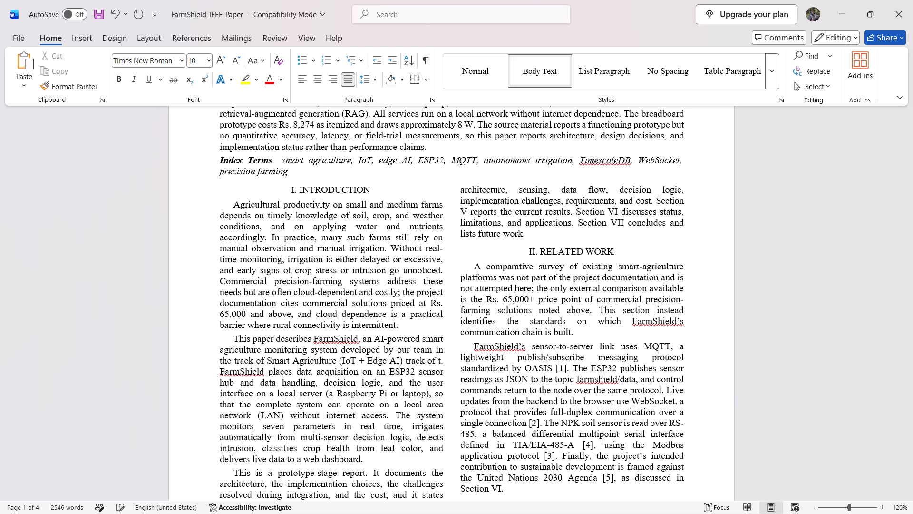
key(BackSpace)
key(BackSpace)
key(BackSpace)
key(BackSpace)
key(BackSpace)
key(BackSpace)
key(BackSpace)
key(BackSpace)
key(BackSpace)
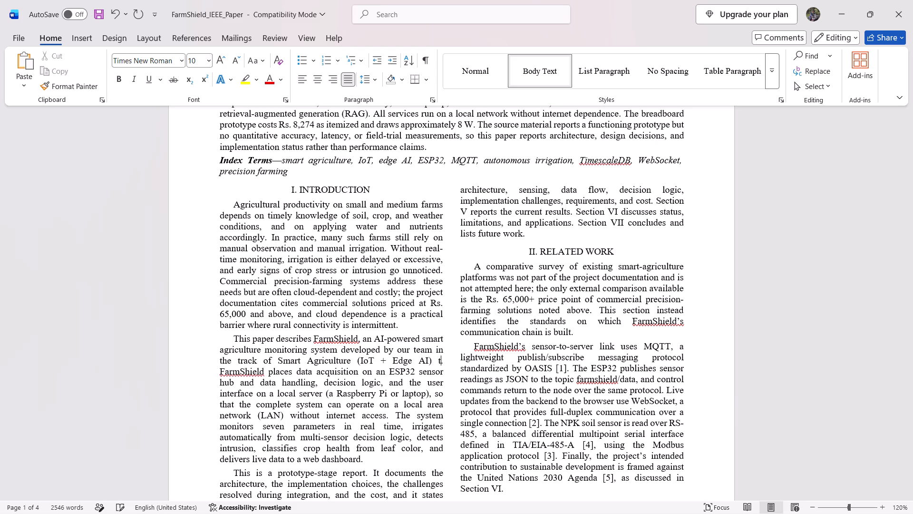
key(BackSpace)
key(BackSpace)
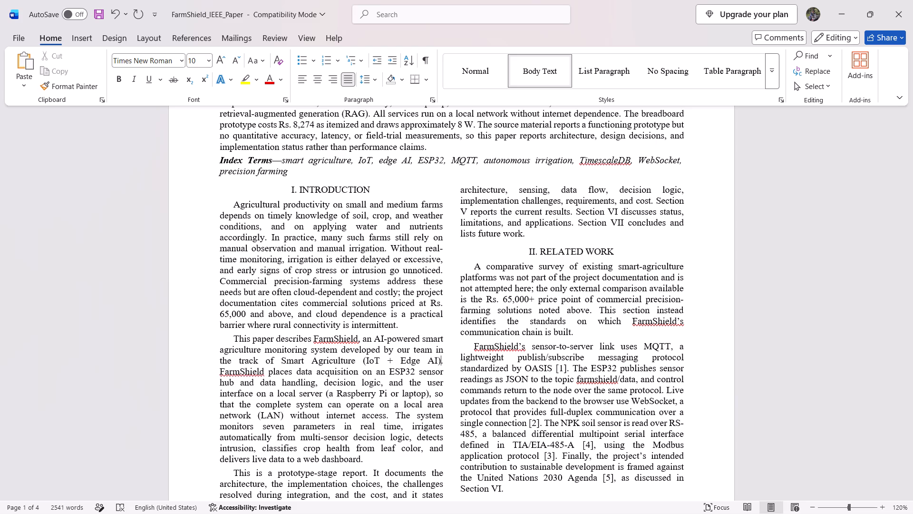
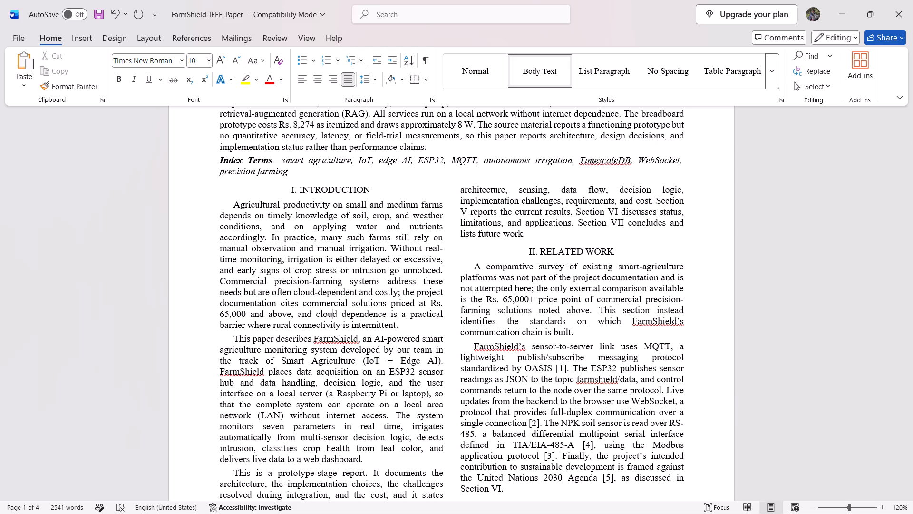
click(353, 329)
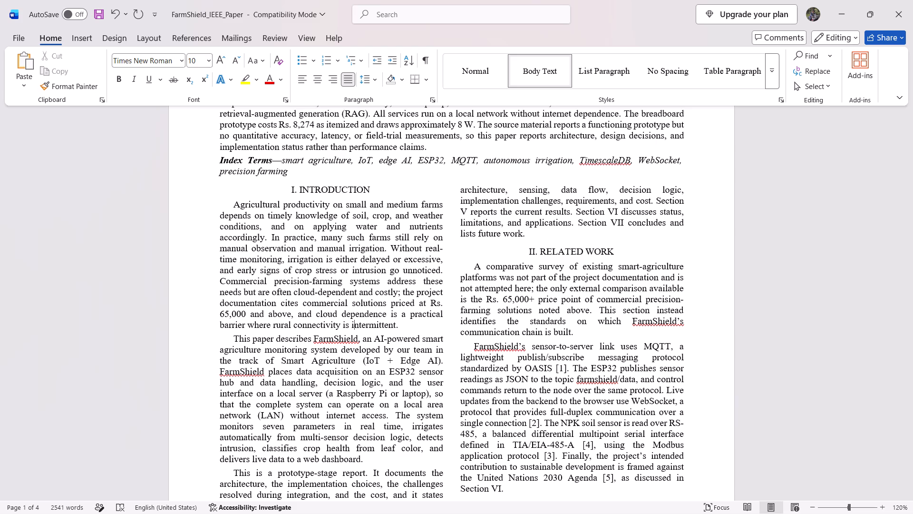
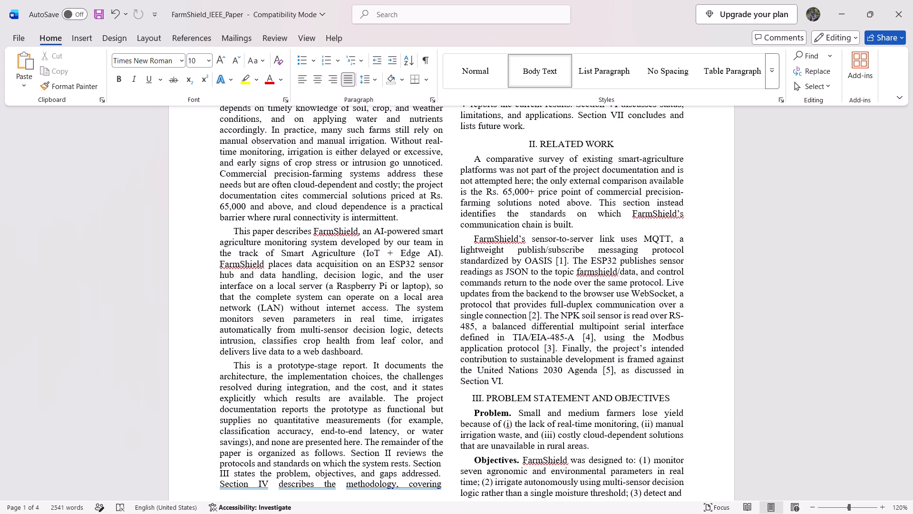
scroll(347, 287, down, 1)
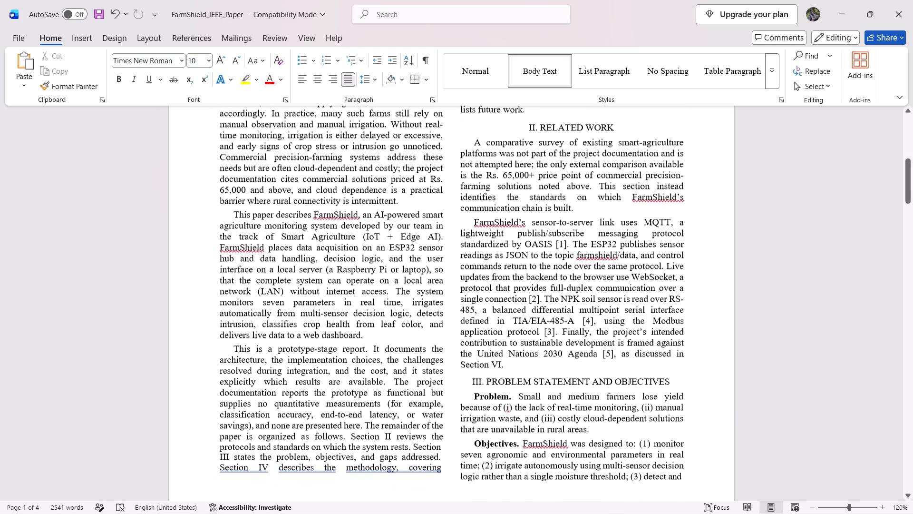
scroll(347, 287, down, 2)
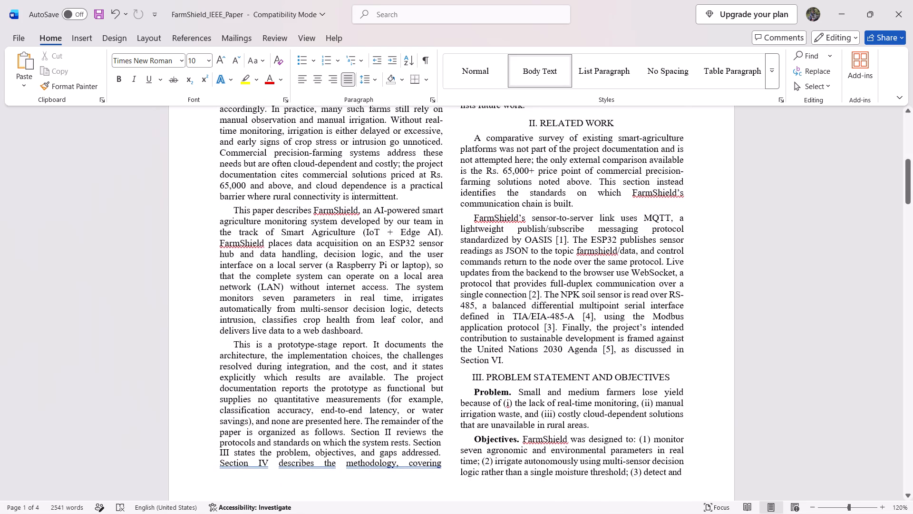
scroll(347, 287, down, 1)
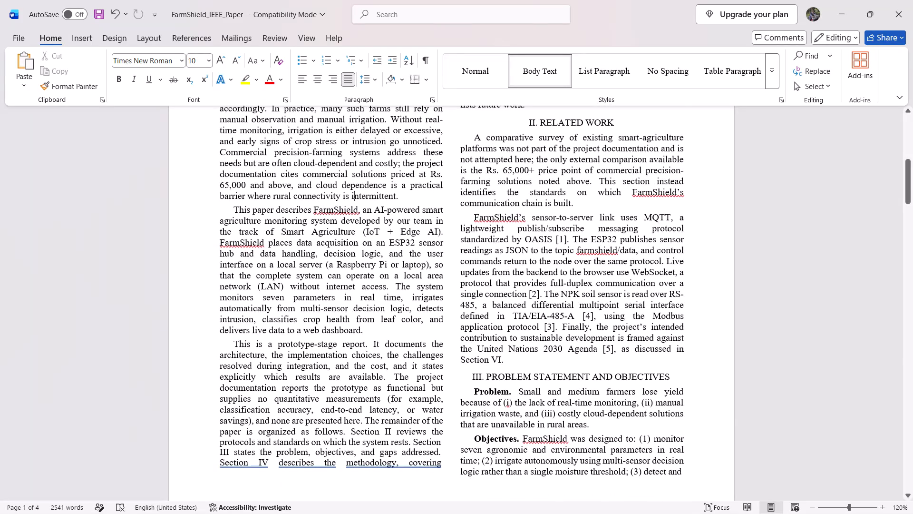
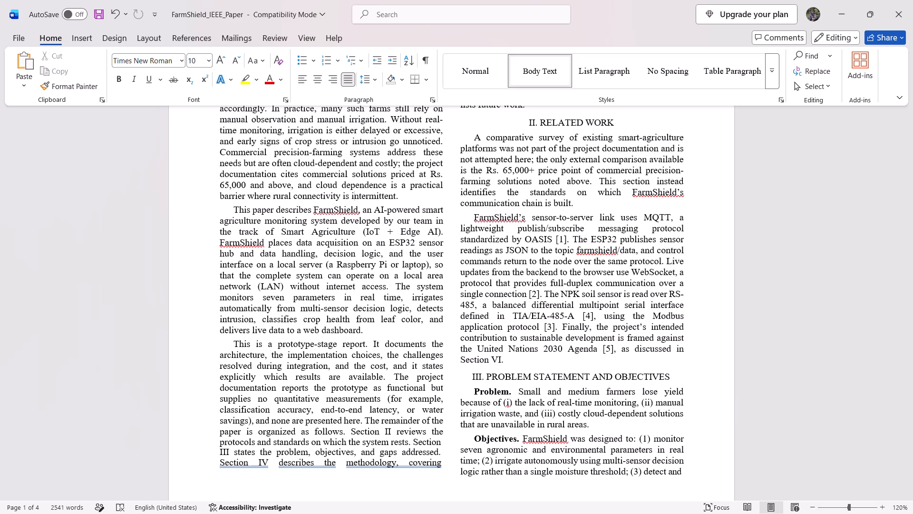
Skim the FarmShield paper from the Introduction through the References, including the tables and results.
scroll(463, 374, down, 8)
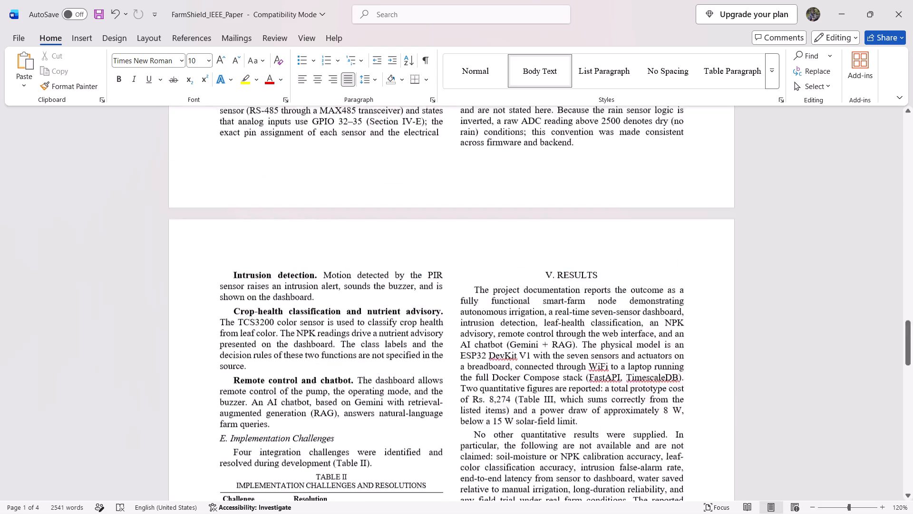
scroll(463, 374, down, 8)
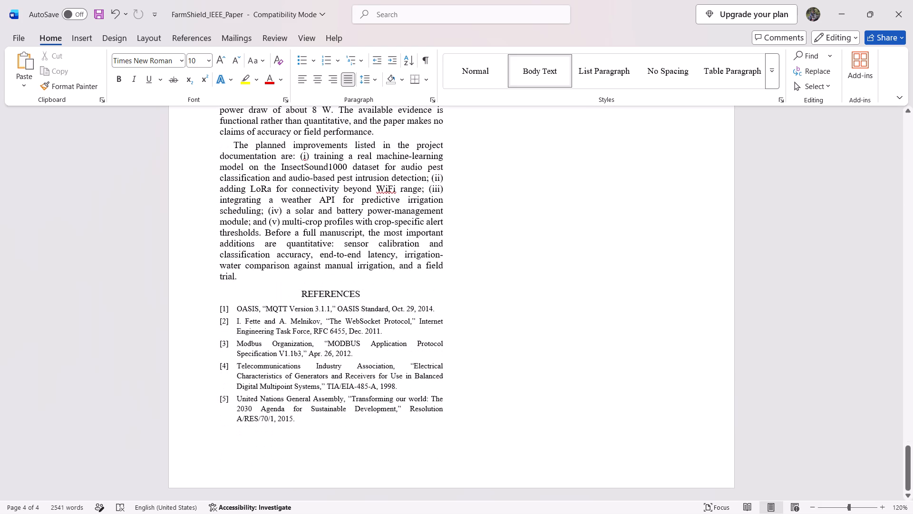
scroll(463, 374, up, 6)
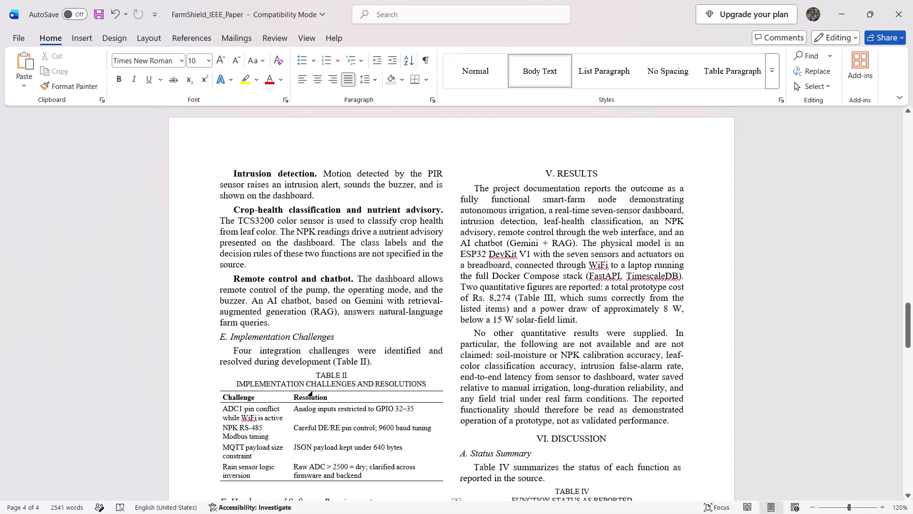
scroll(463, 374, up, 6)
scroll(463, 374, down, 3)
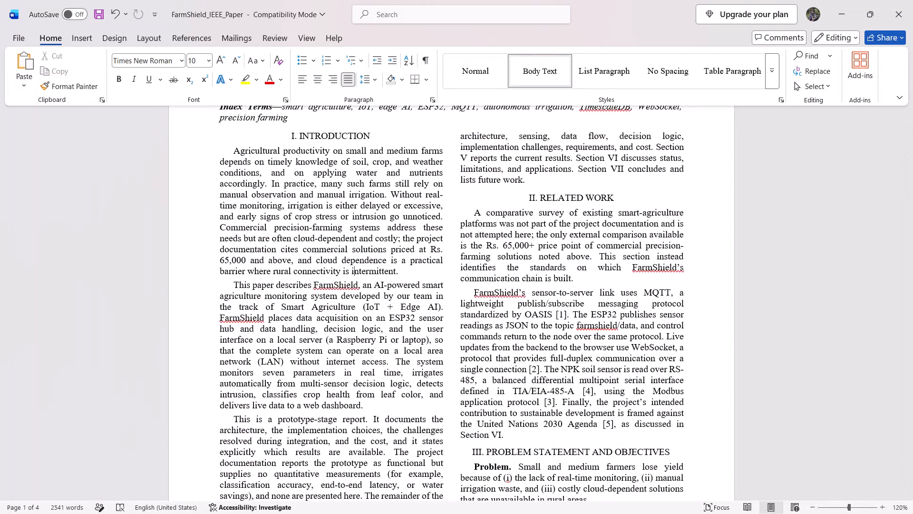
scroll(457, 399, down, 13)
click(457, 399)
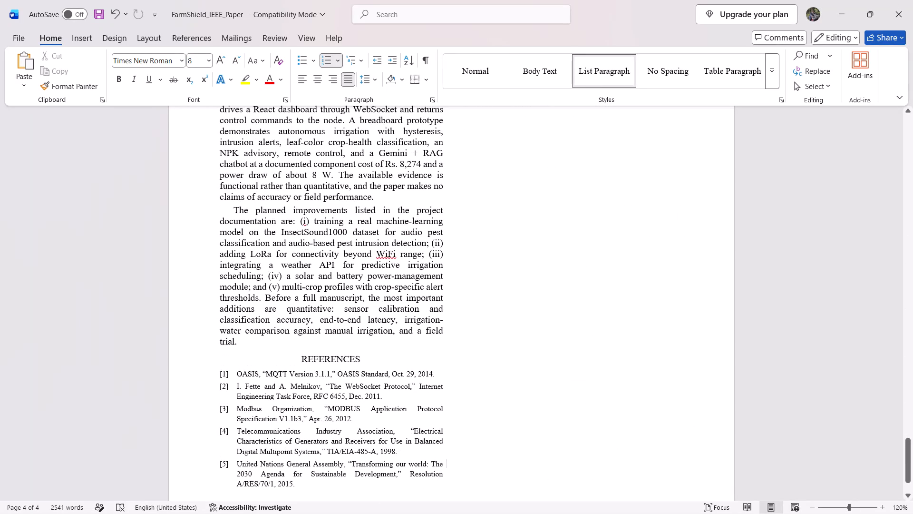
Review the paper backwards from the cost table through Results, Implementation Challenges and Methodology to the first page.
scroll(457, 399, up, 3)
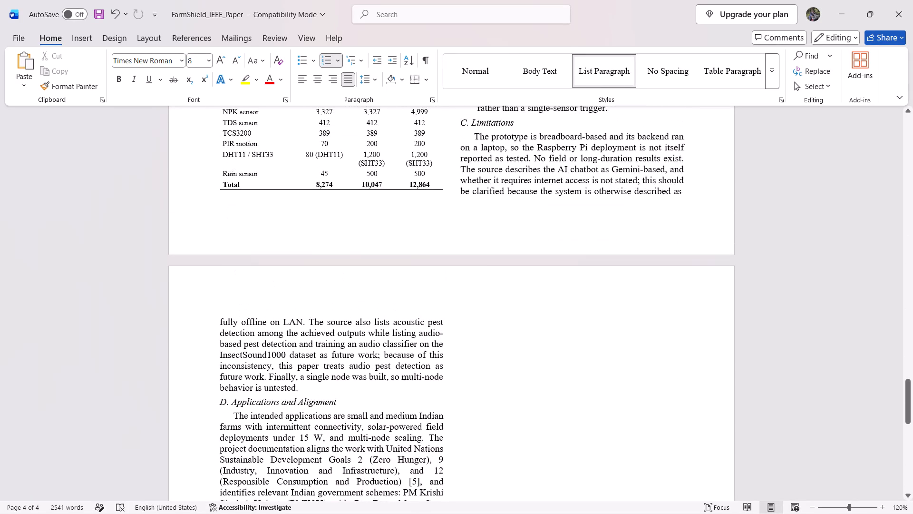
scroll(457, 399, up, 5)
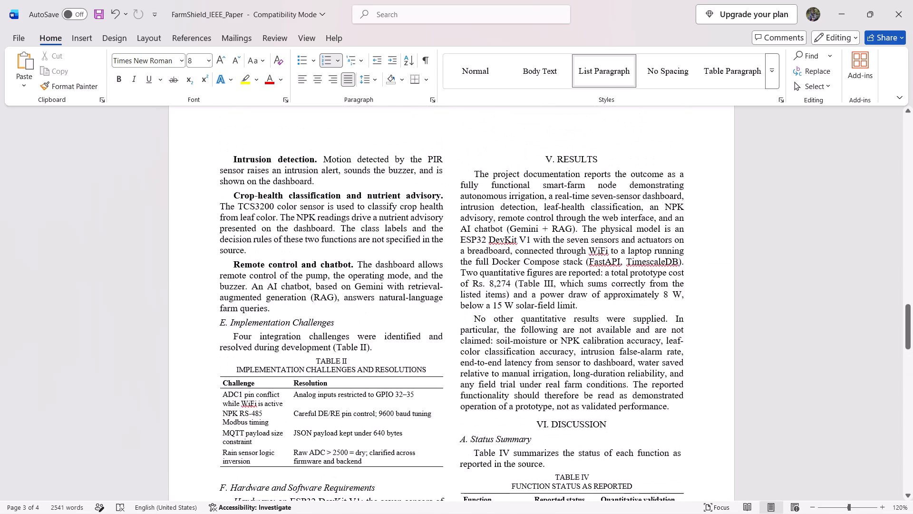
scroll(457, 399, up, 3)
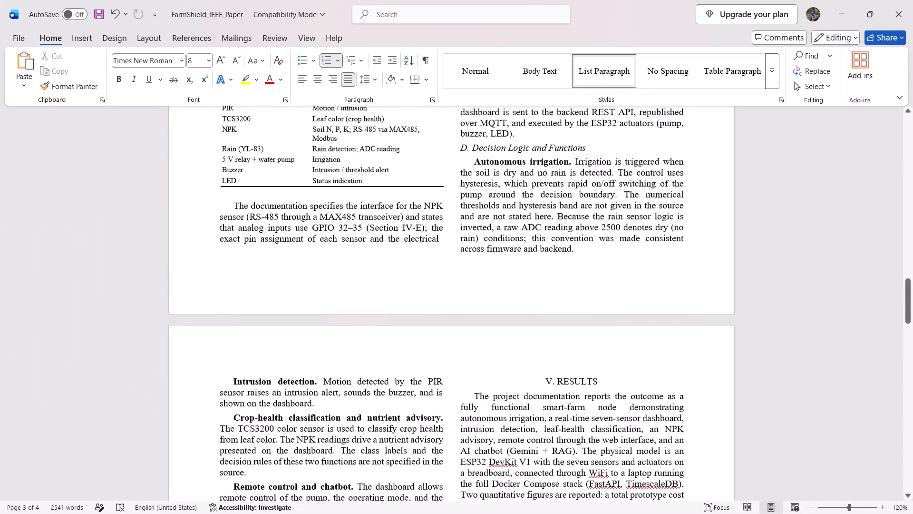
scroll(457, 399, up, 5)
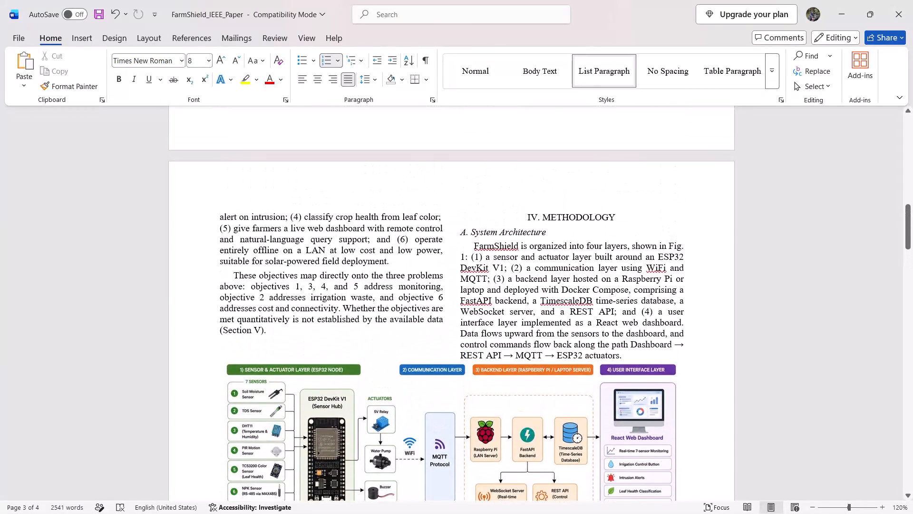
scroll(457, 399, up, 2)
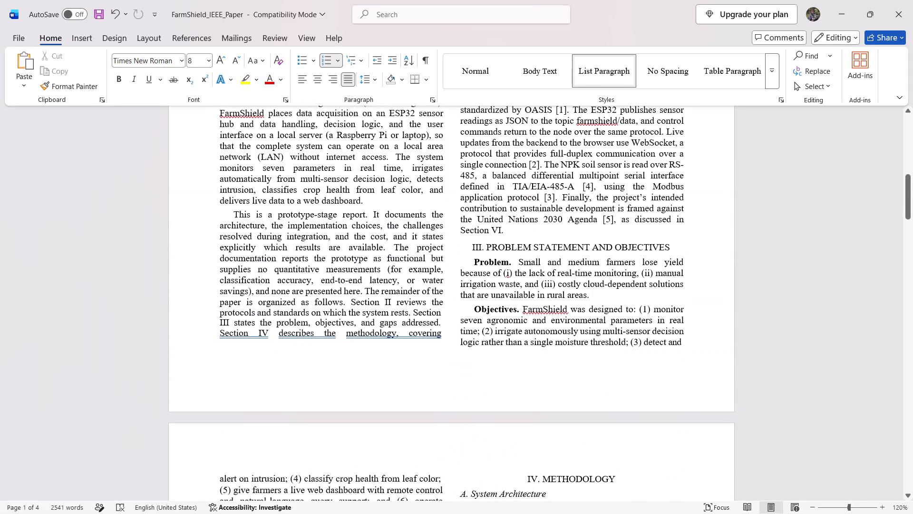
scroll(457, 399, up, 1)
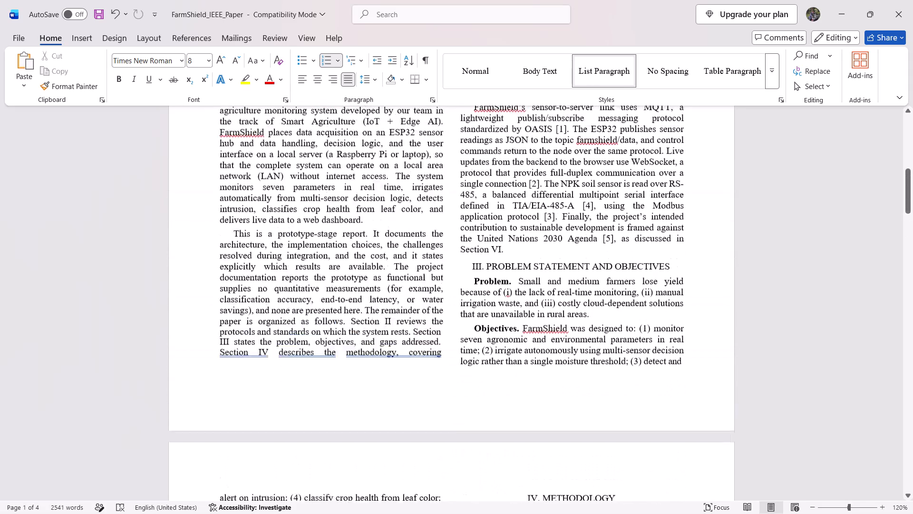
scroll(457, 399, up, 1)
Read the Introduction, Related Work, and Problem Statement and Objectives sections on the first page.
scroll(457, 399, down, 1)
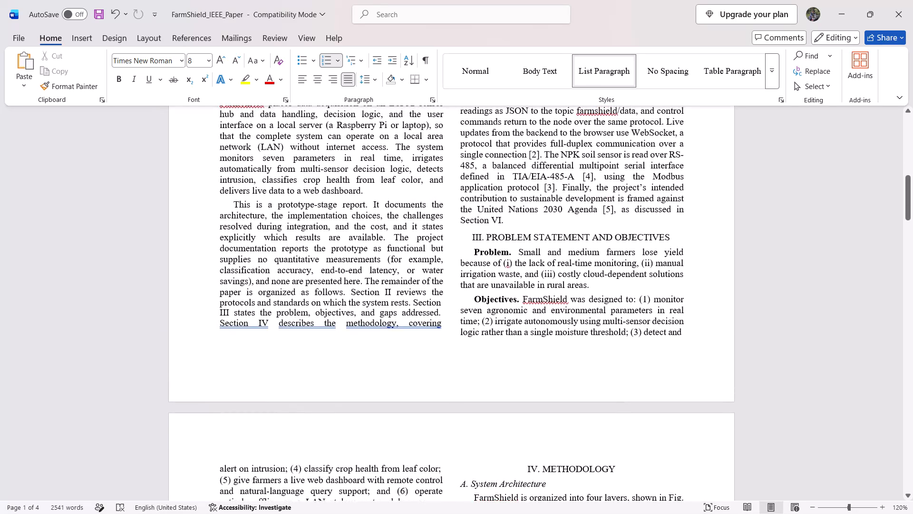
scroll(294, 260, up, 2)
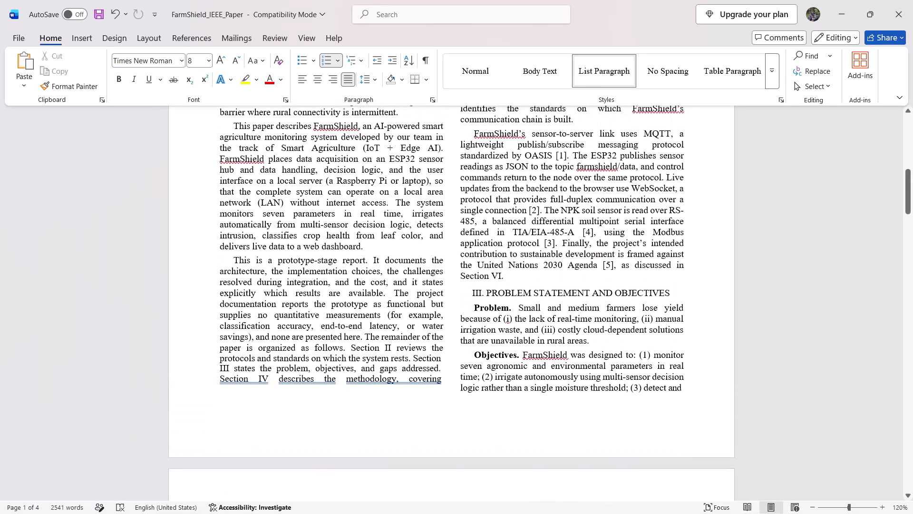
scroll(294, 260, down, 1)
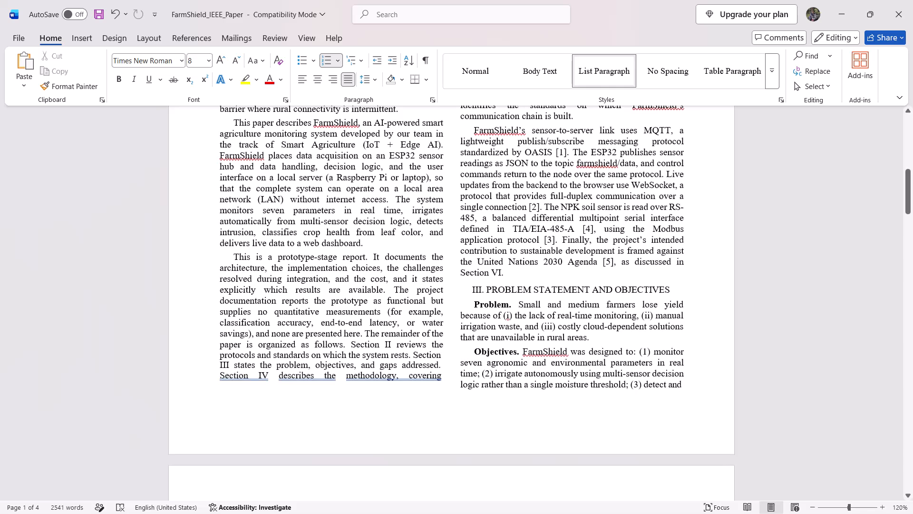
scroll(294, 260, down, 1)
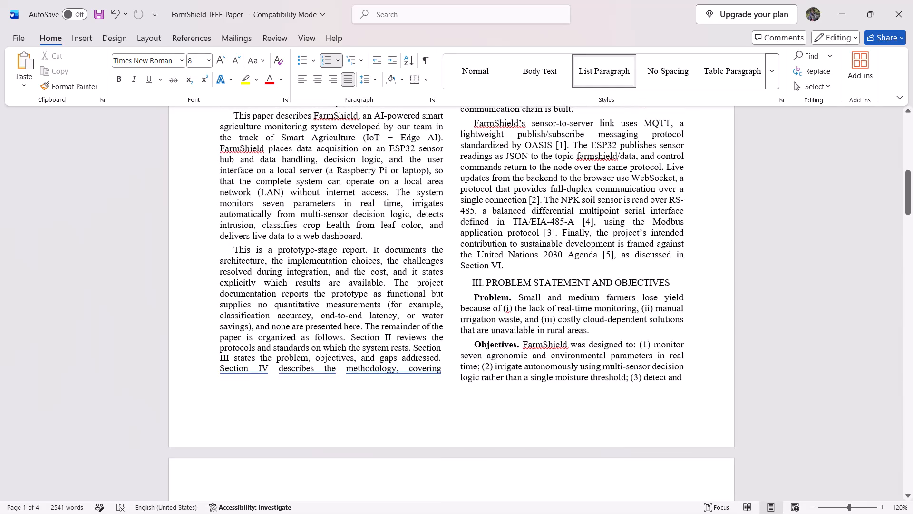
scroll(294, 260, down, 1)
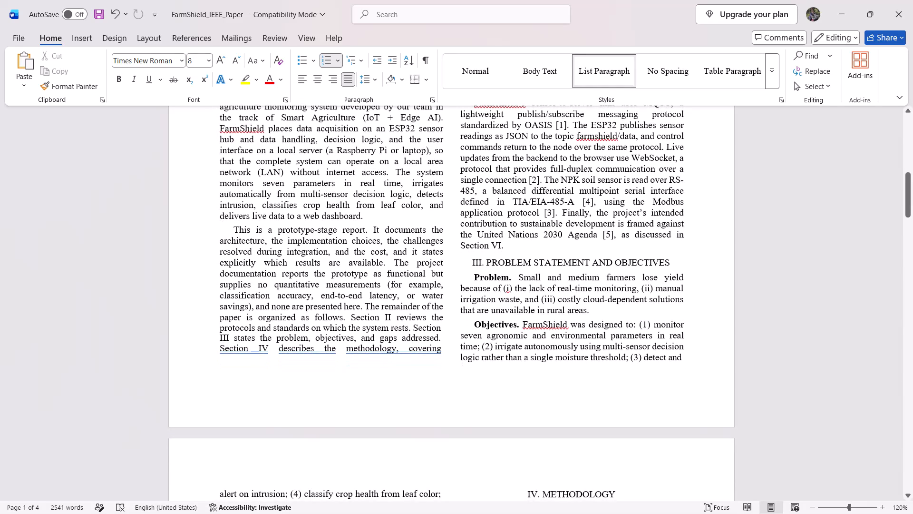
scroll(294, 260, down, 1)
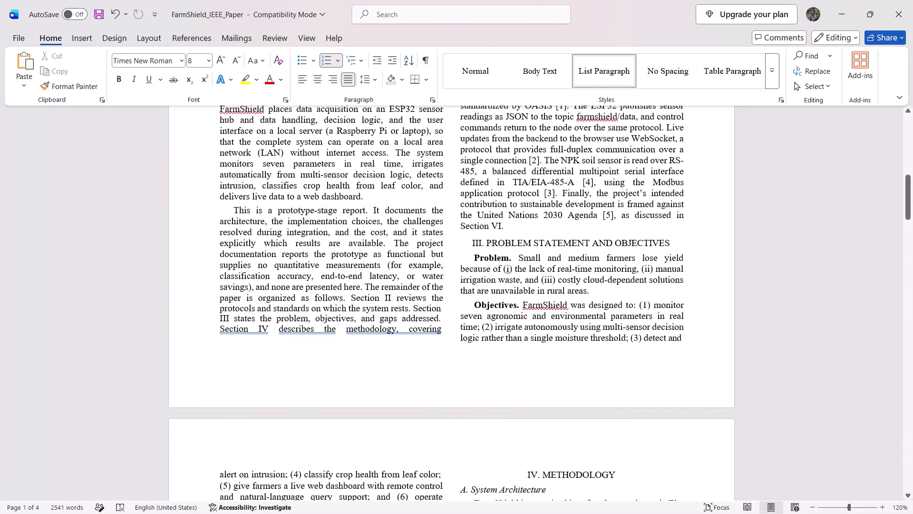
scroll(294, 260, down, 3)
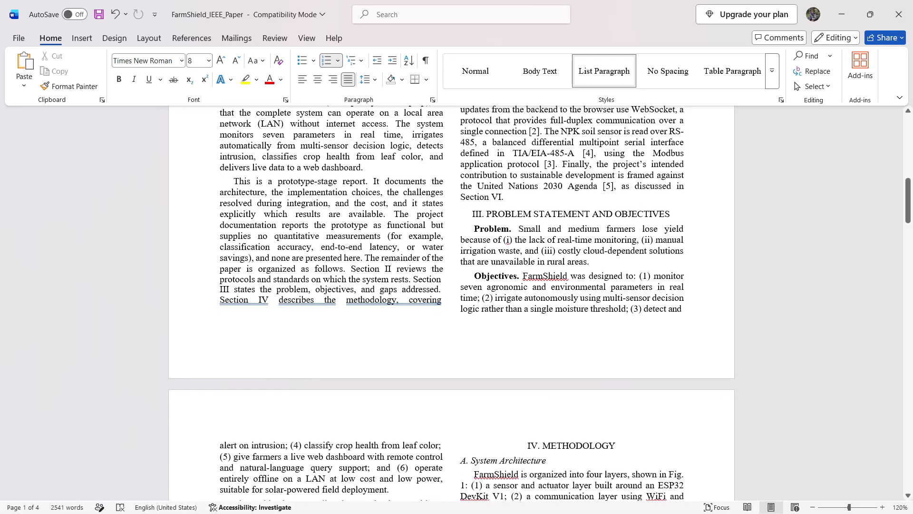
scroll(359, 373, up, 2)
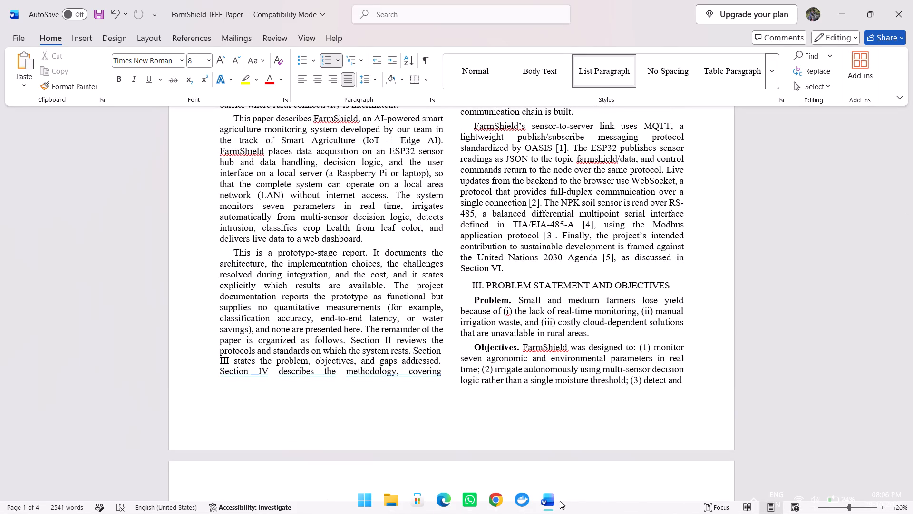
Check the abstract and Introduction in the other open Word paper, and return to FarmShield_IEEE_Paper.
click(588, 460)
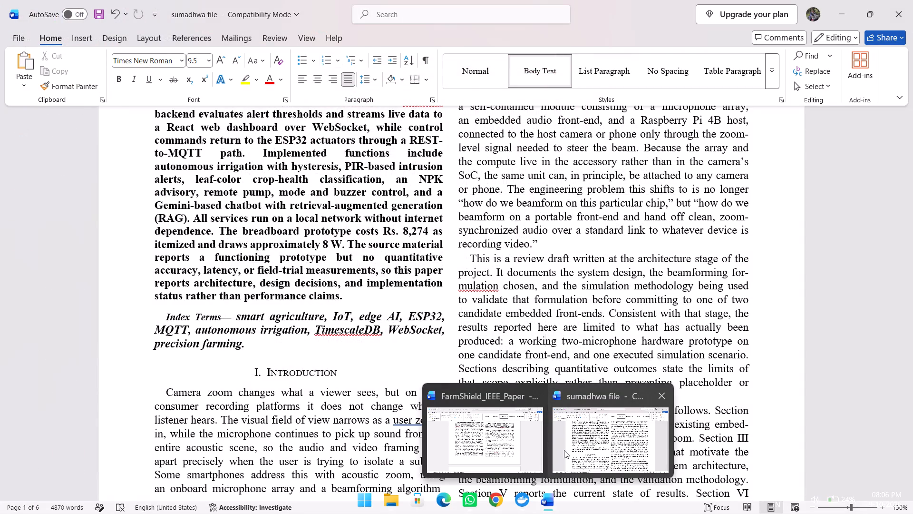
click(500, 443)
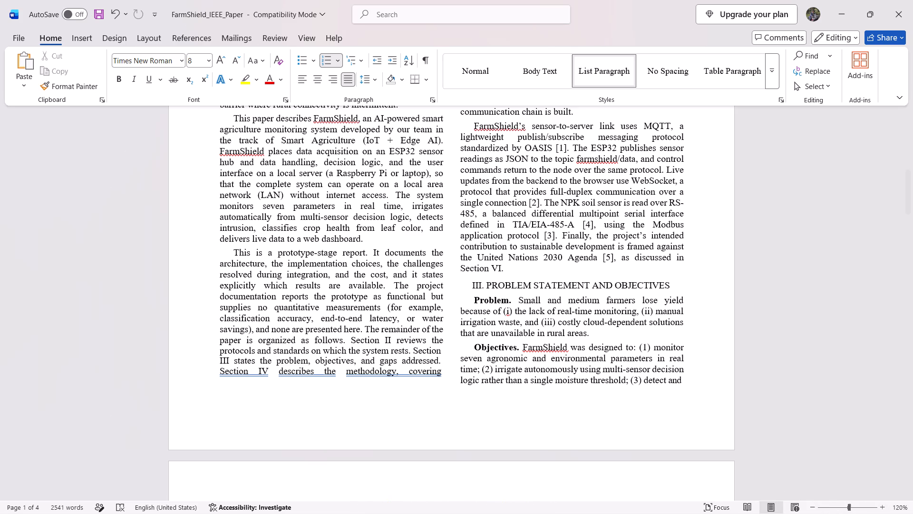
Examine the FarmShield text from Related Work through the Problem Statement and Objectives to the start of Methodology.
scroll(333, 349, up, 1)
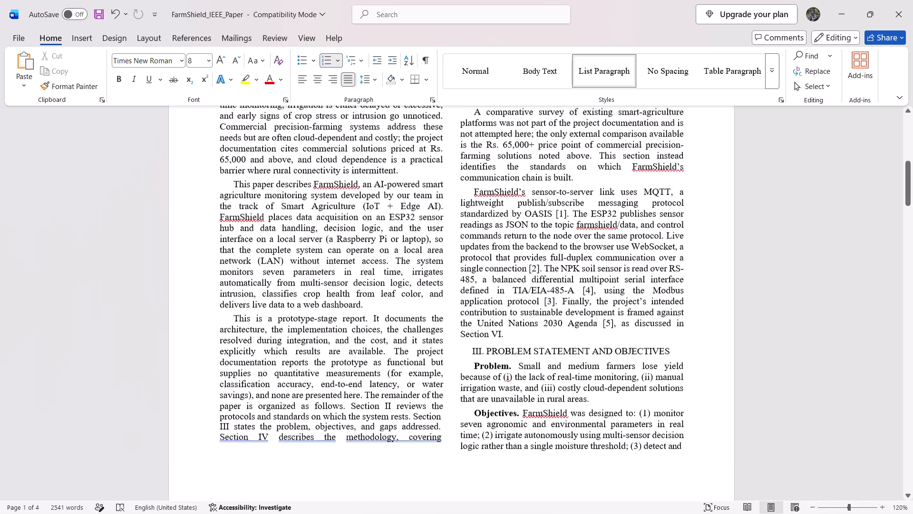
scroll(333, 349, up, 1)
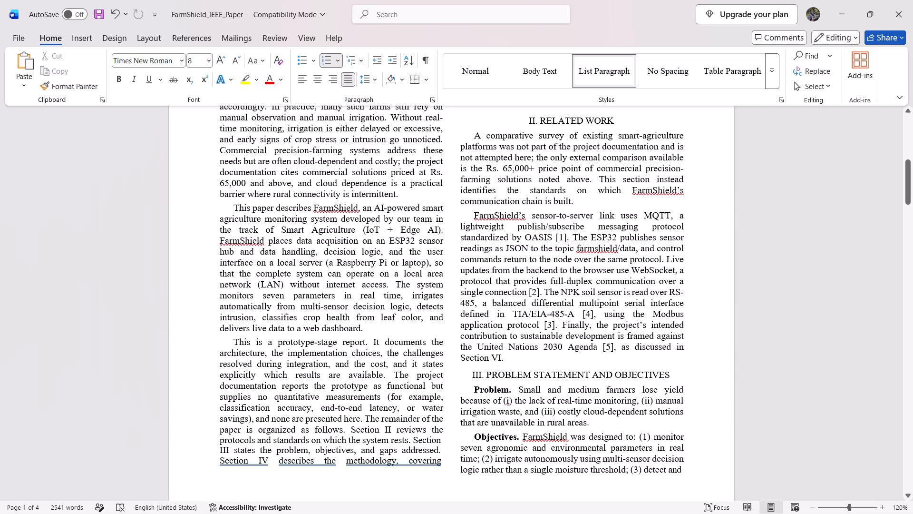
scroll(334, 266, down, 1)
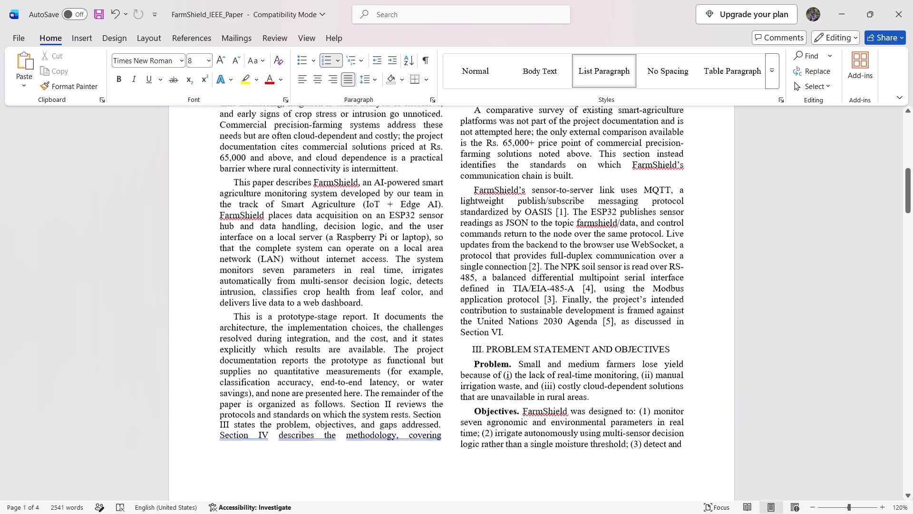
scroll(334, 266, down, 2)
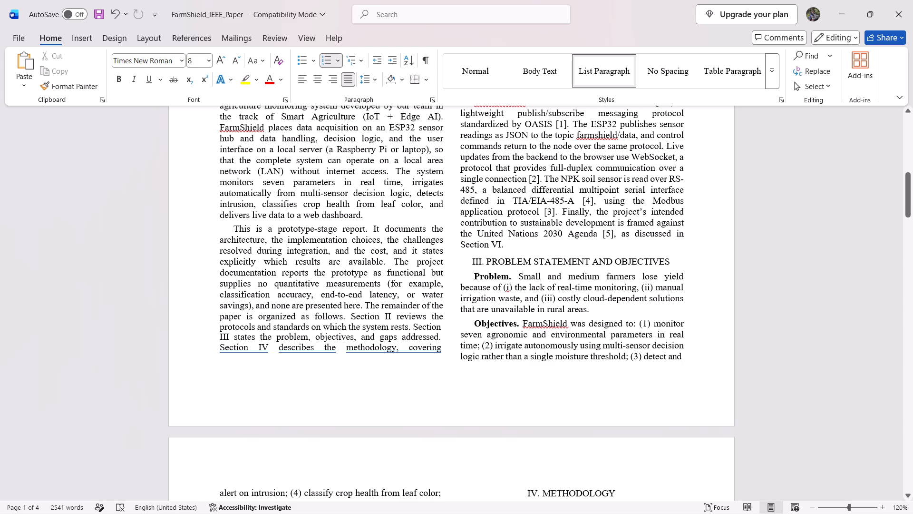
scroll(306, 241, down, 1)
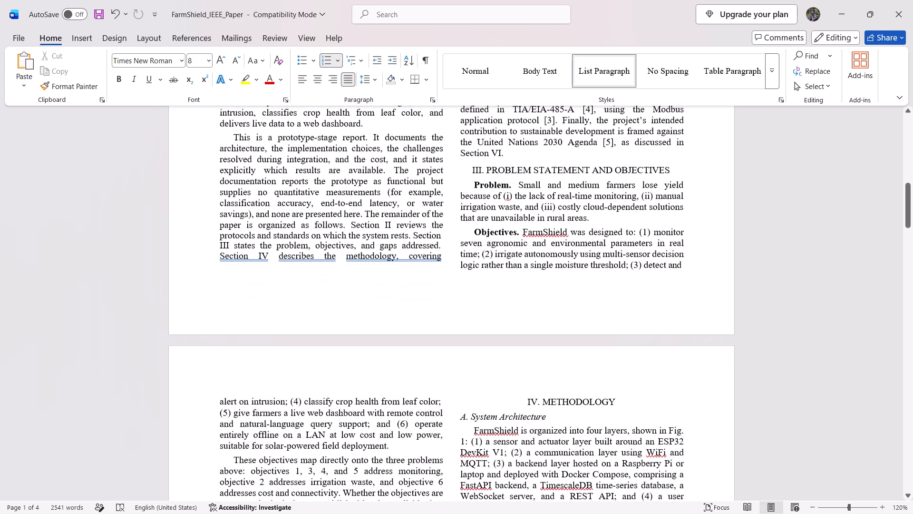
scroll(306, 241, down, 1)
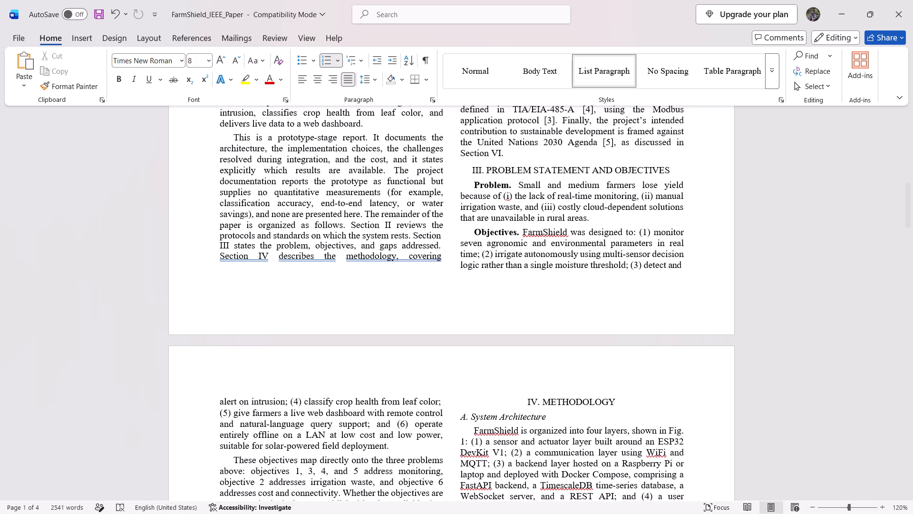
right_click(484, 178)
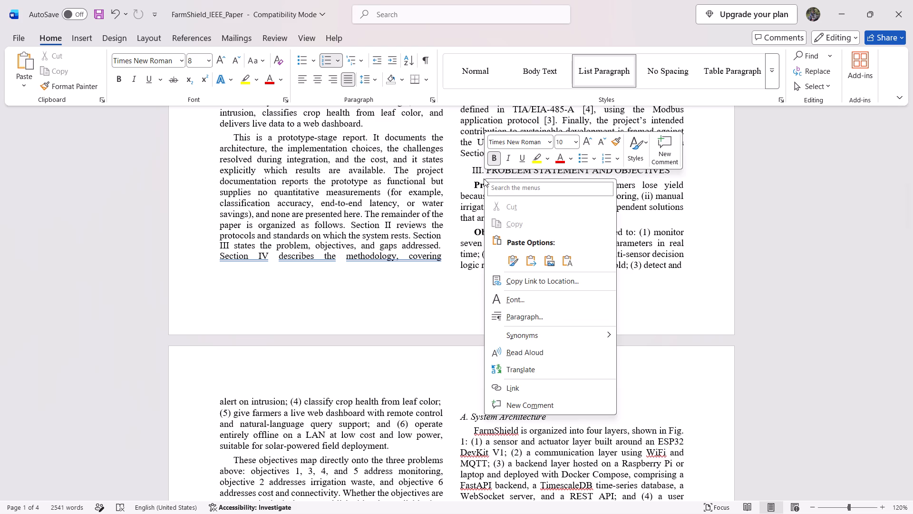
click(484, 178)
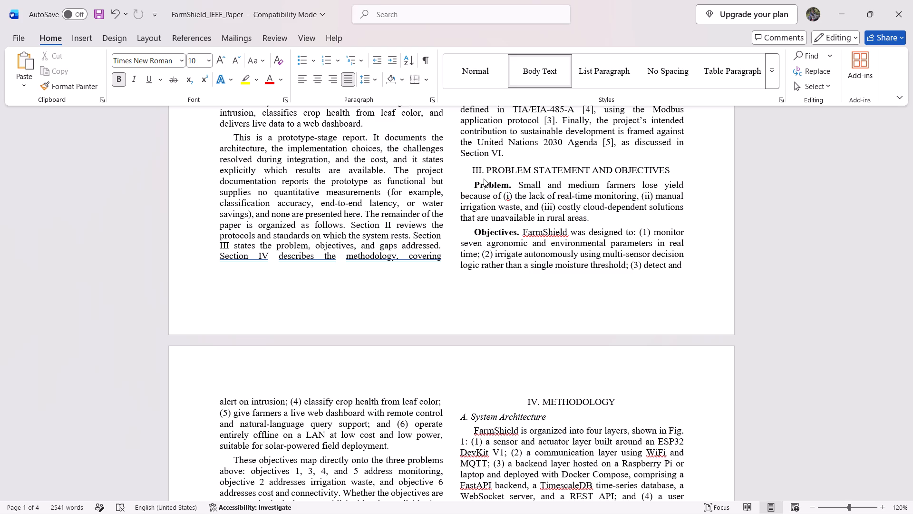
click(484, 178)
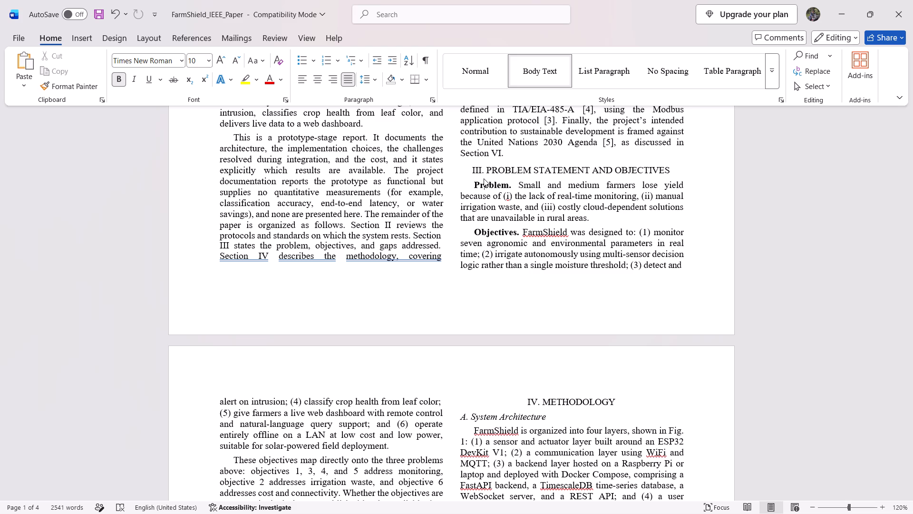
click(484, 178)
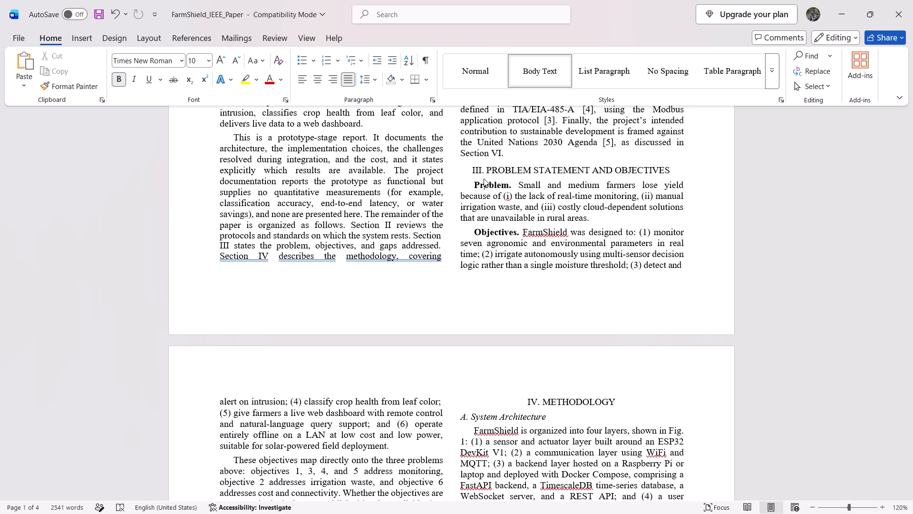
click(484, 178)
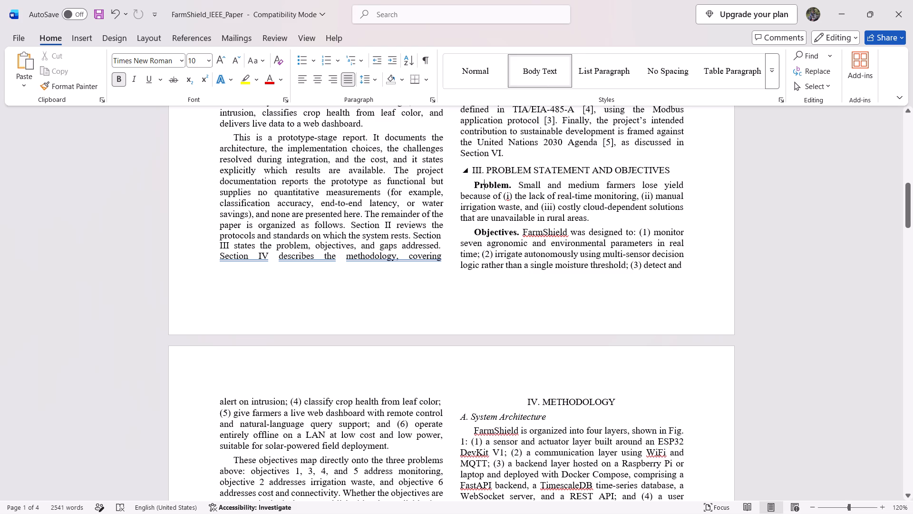
Review the Introduction and Related Work sections on the first page of FarmShield_IEEE_Paper.
scroll(436, 264, up, 1)
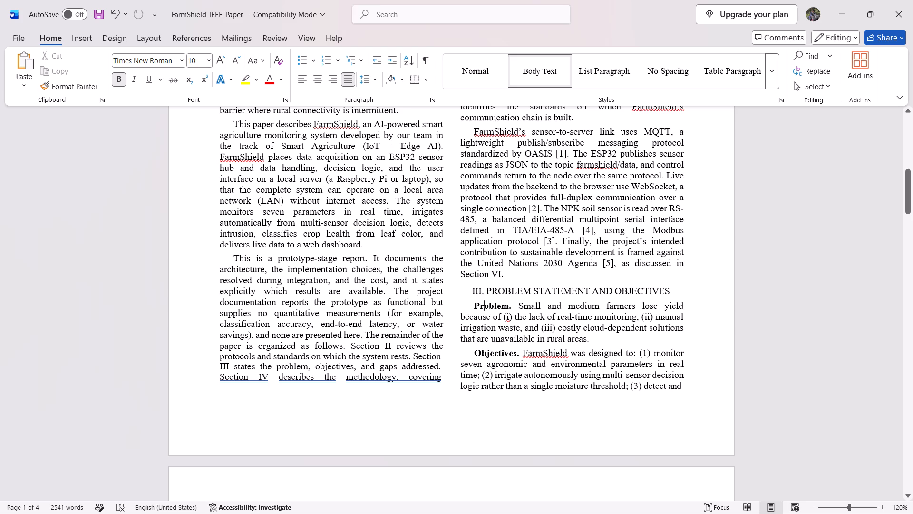
scroll(381, 388, up, 2)
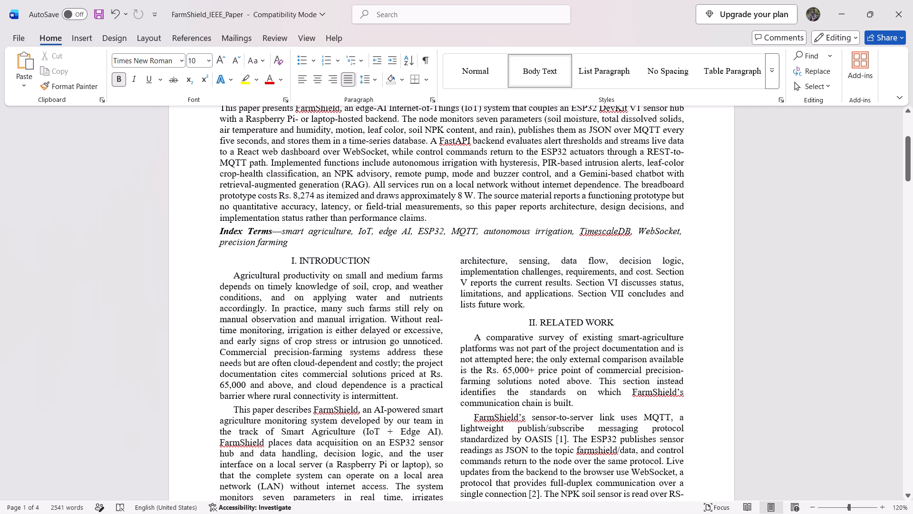
scroll(524, 410, down, 1)
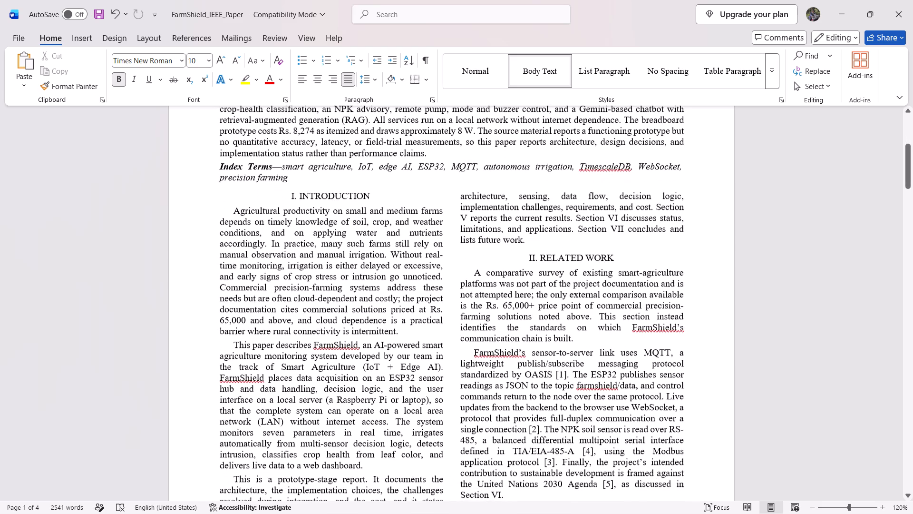
scroll(524, 410, down, 2)
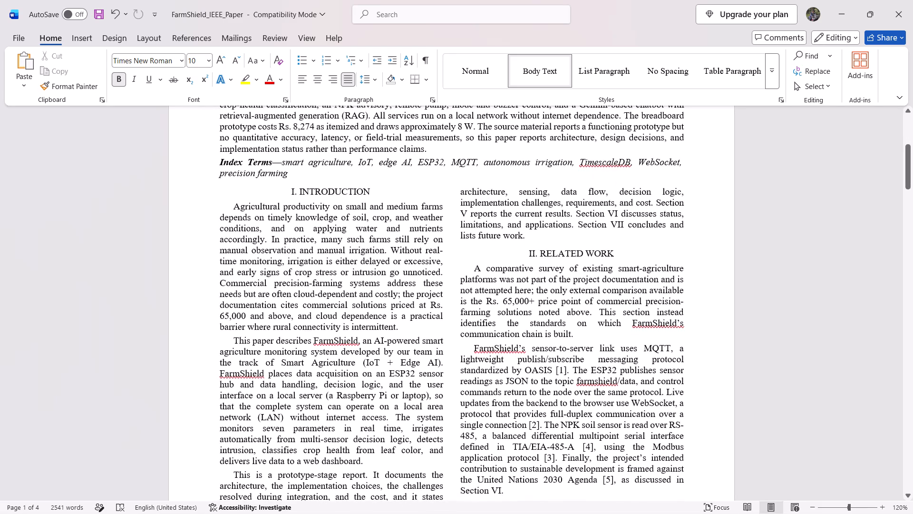
scroll(524, 410, down, 1)
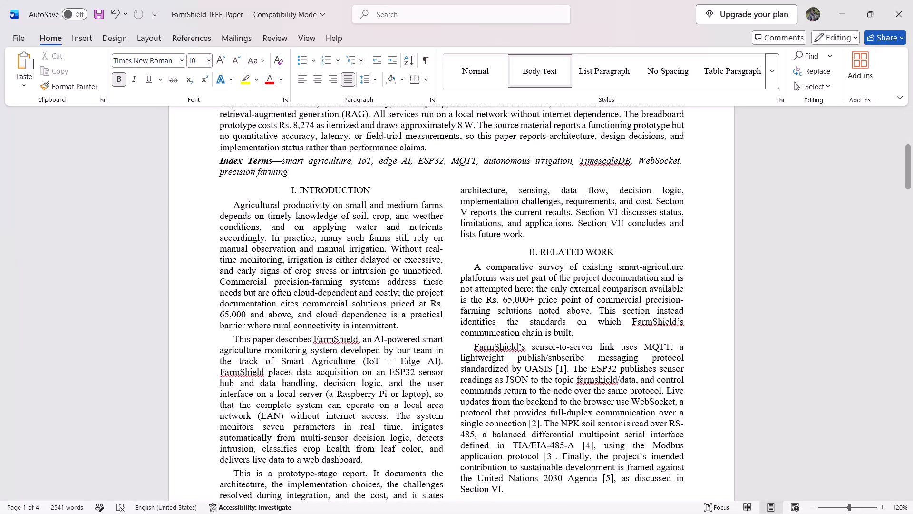
scroll(524, 410, down, 2)
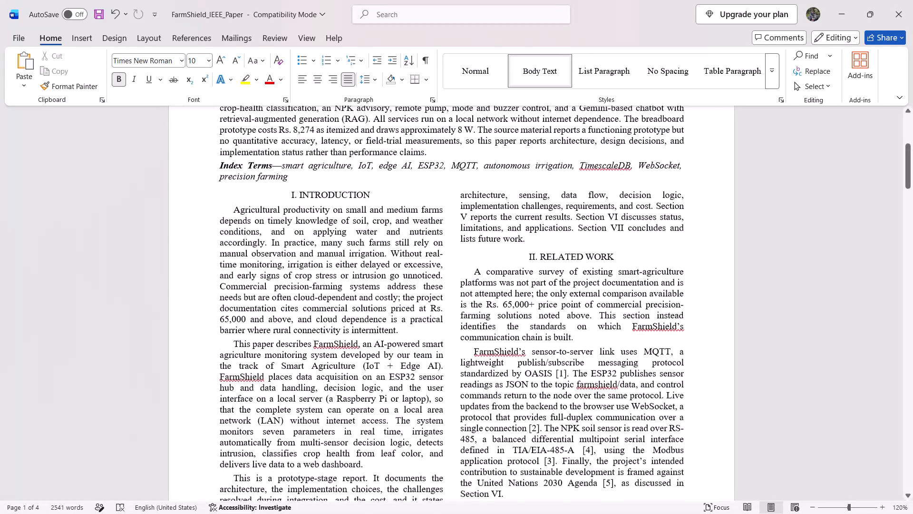
scroll(524, 410, down, 2)
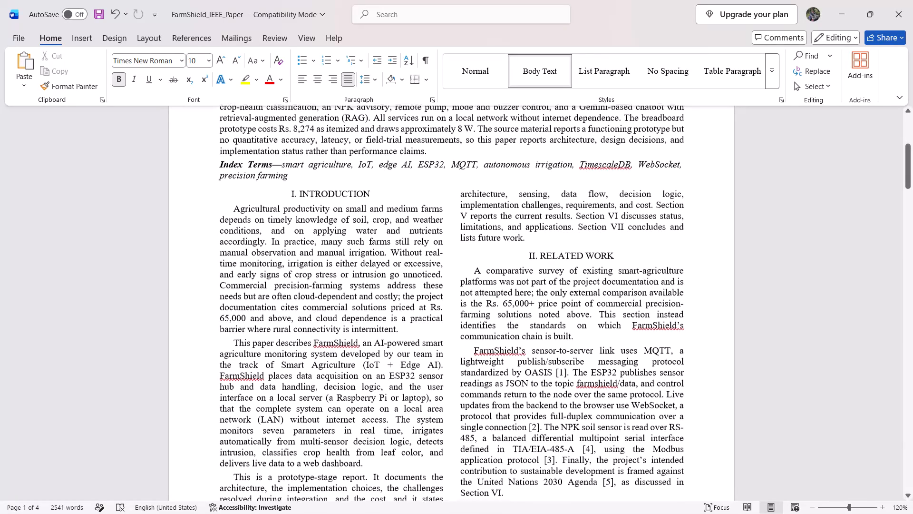
scroll(524, 410, down, 1)
scroll(547, 245, down, 1)
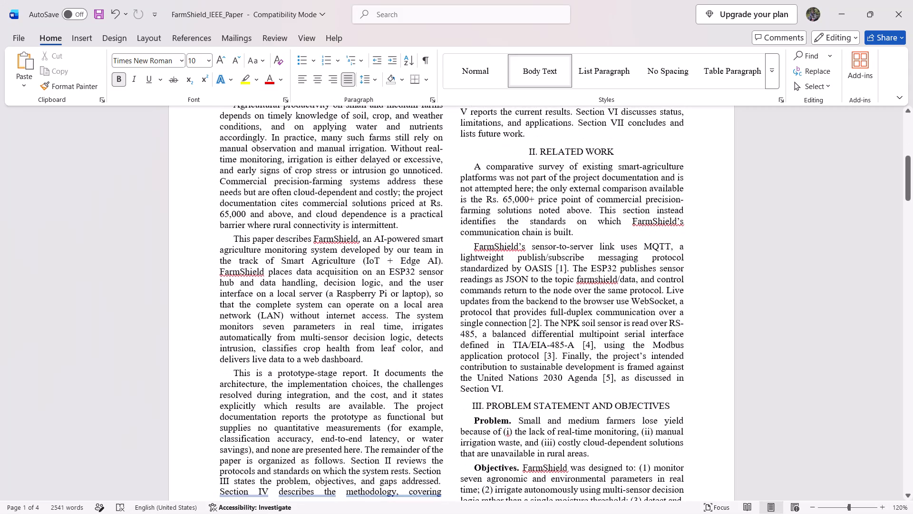
scroll(405, 177, up, 1)
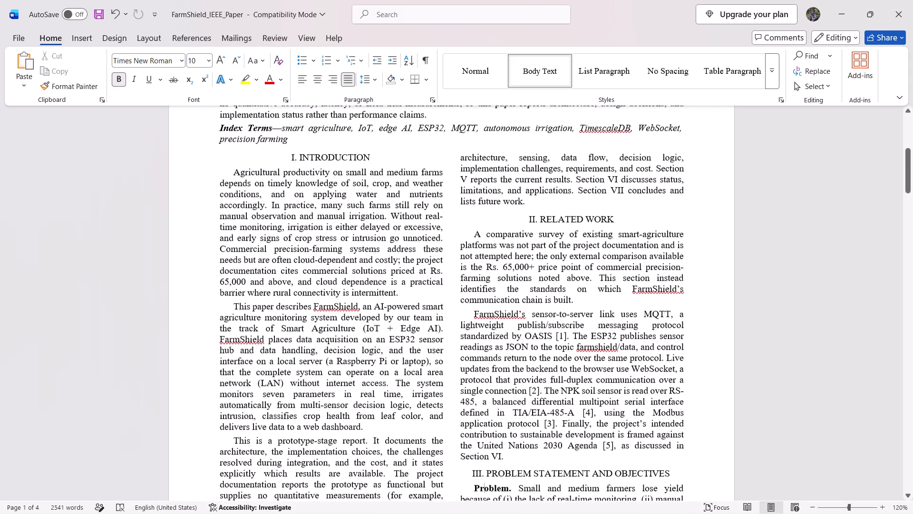
scroll(405, 177, up, 1)
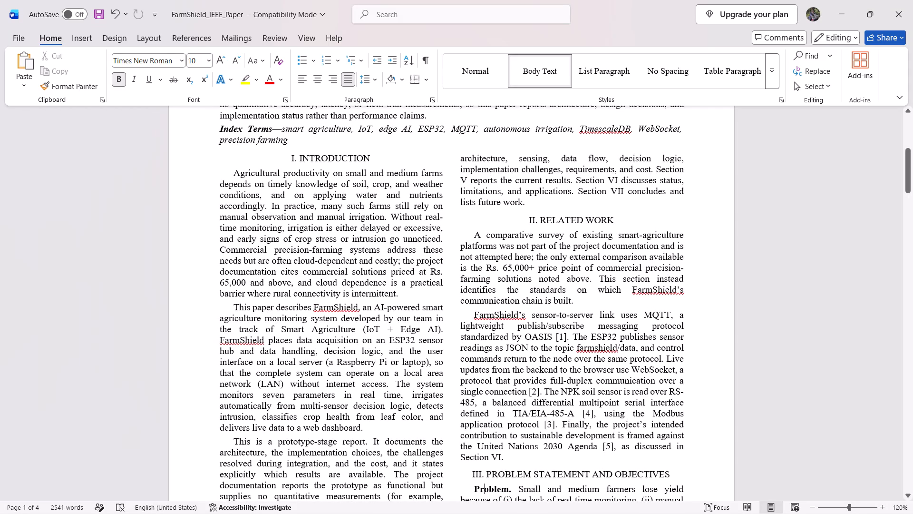
Copy the Introduction's body text from "Agricultural productivity" through "Section IV describes the methodology, covering".
drag(232, 168, 445, 434)
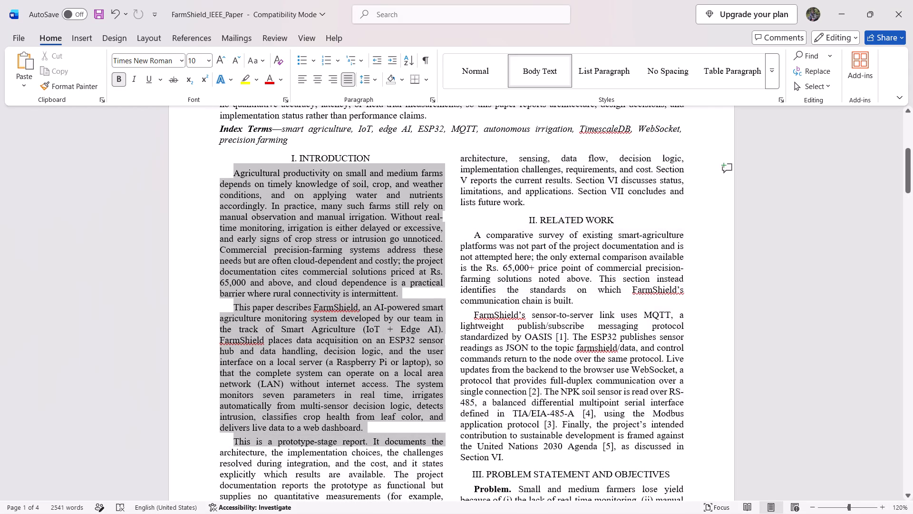
drag(445, 434, 454, 468)
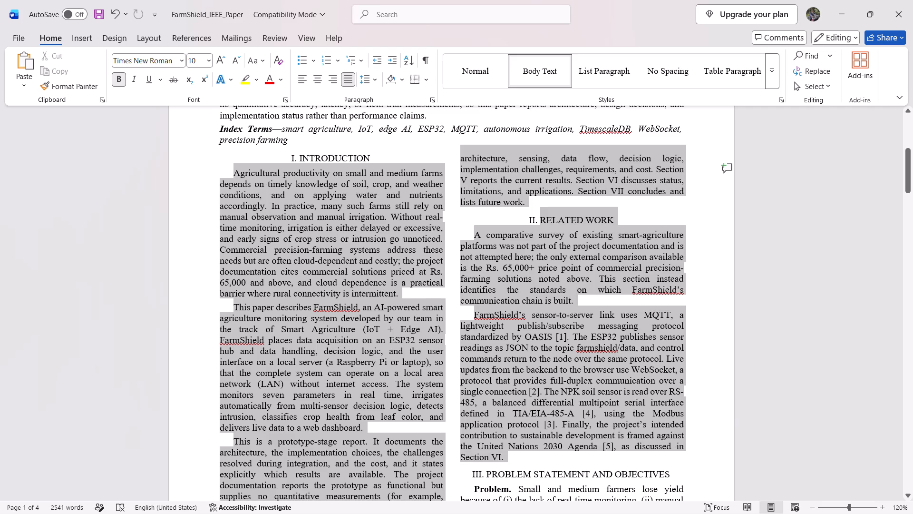
drag(454, 468, 418, 313)
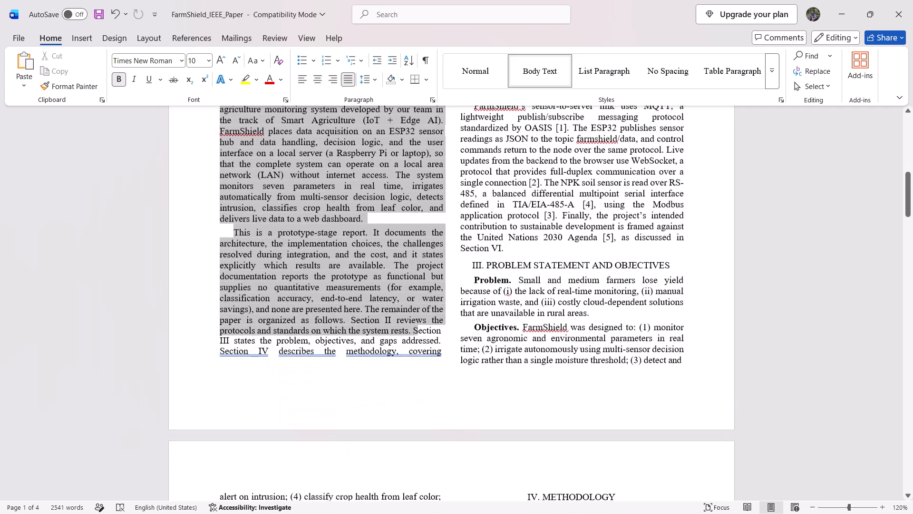
drag(418, 313, 442, 364)
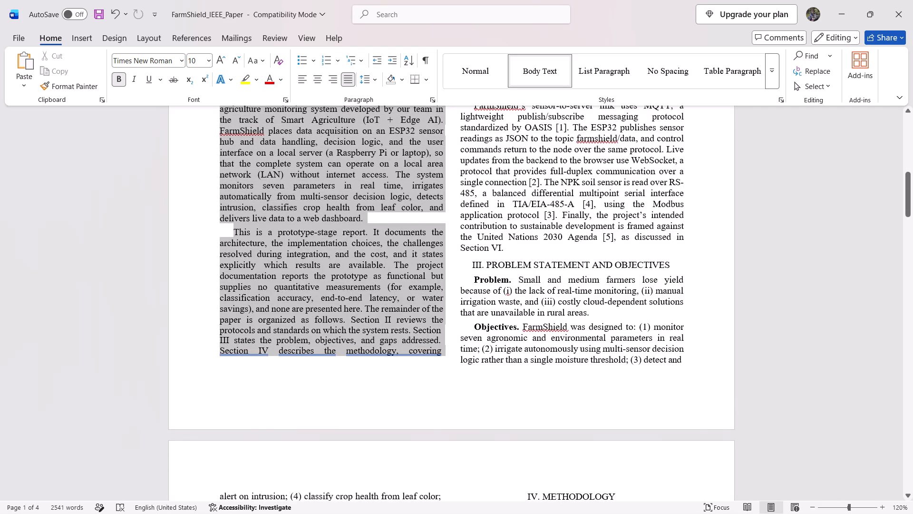
drag(442, 364, 430, 370)
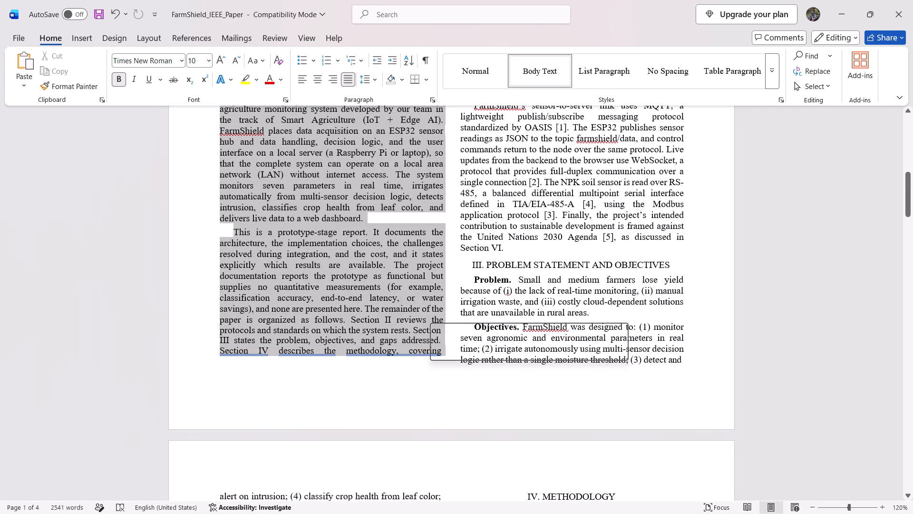
key(ctrl+c)
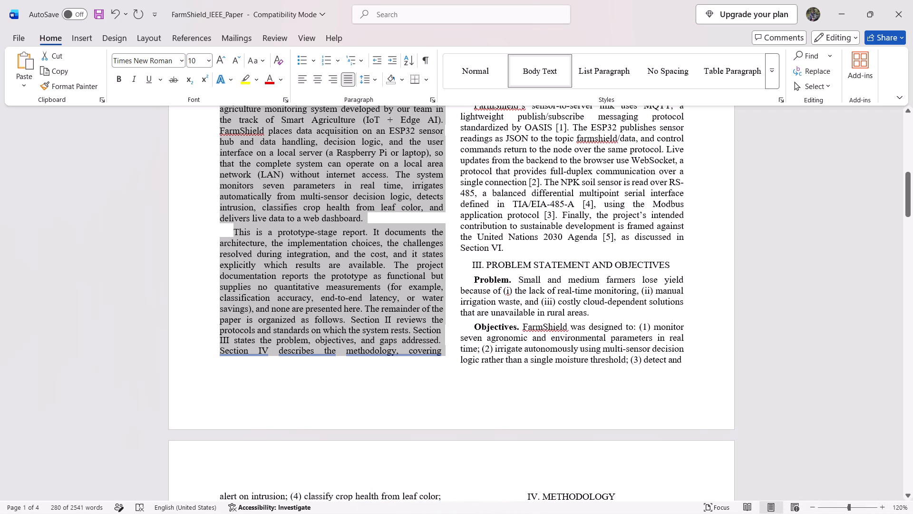
scroll(276, 372, up, 2)
scroll(433, 345, down, 1)
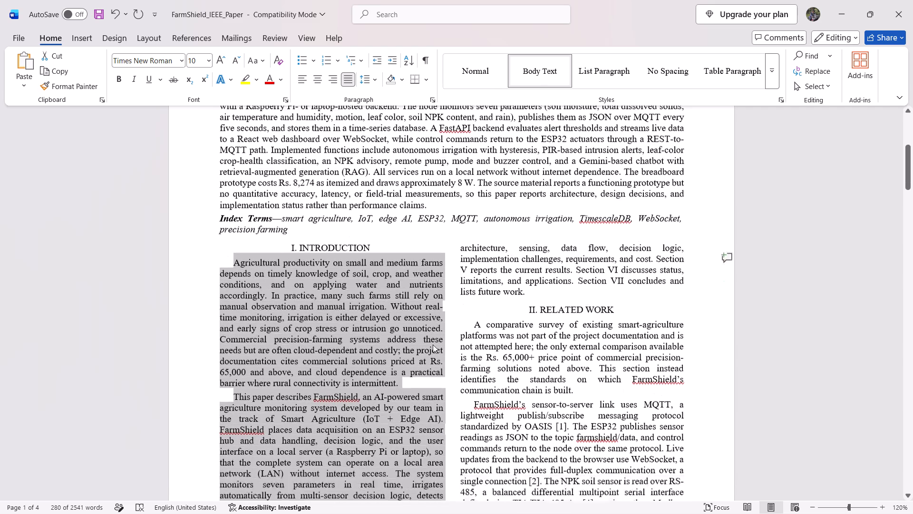
scroll(433, 345, down, 2)
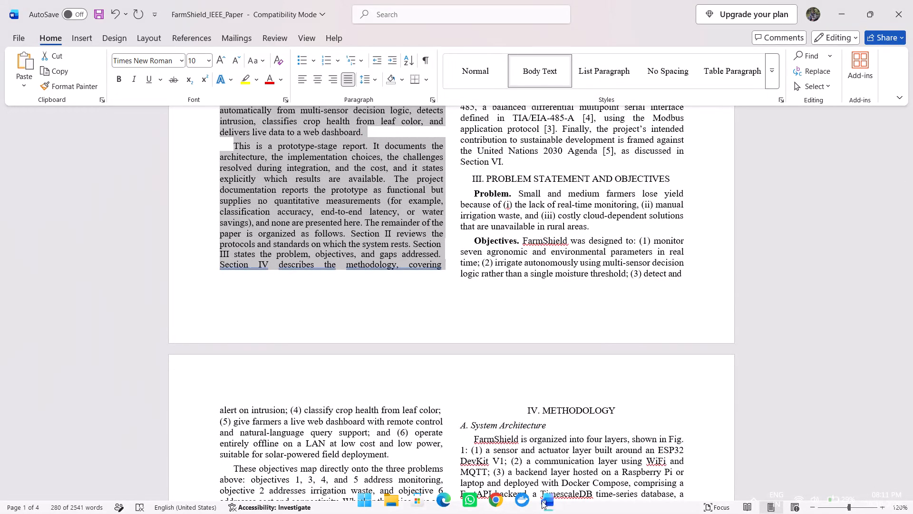
Switch to the other open Word paper and examine its camera-zoom Introduction and author note on the first page.
click(623, 406)
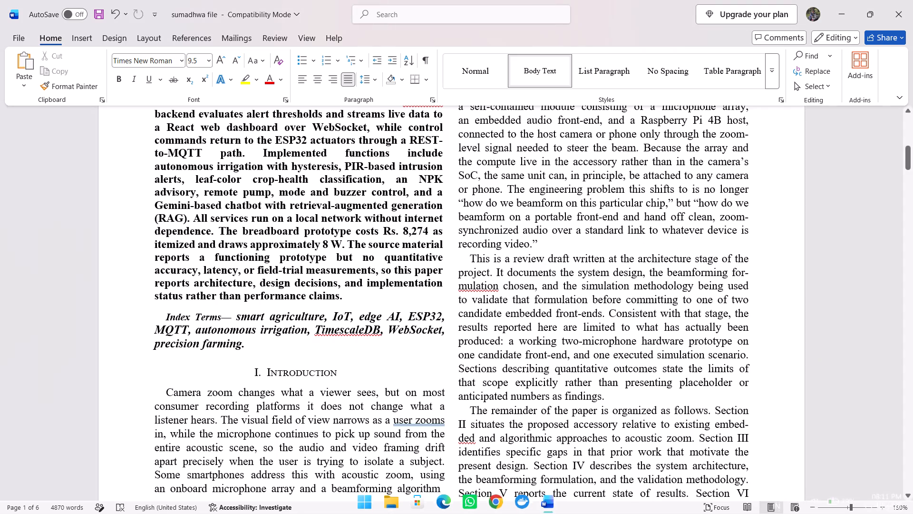
ctrl+scroll(325, 311, down, 4)
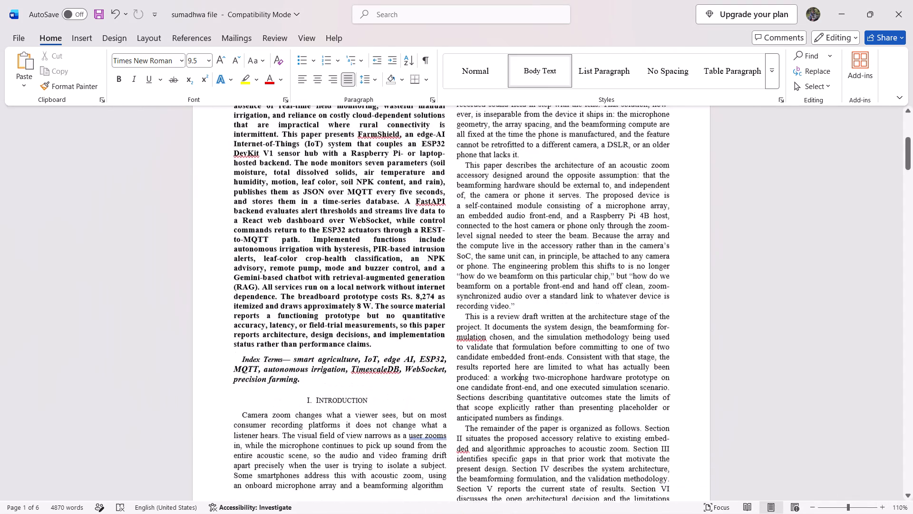
scroll(284, 405, down, 2)
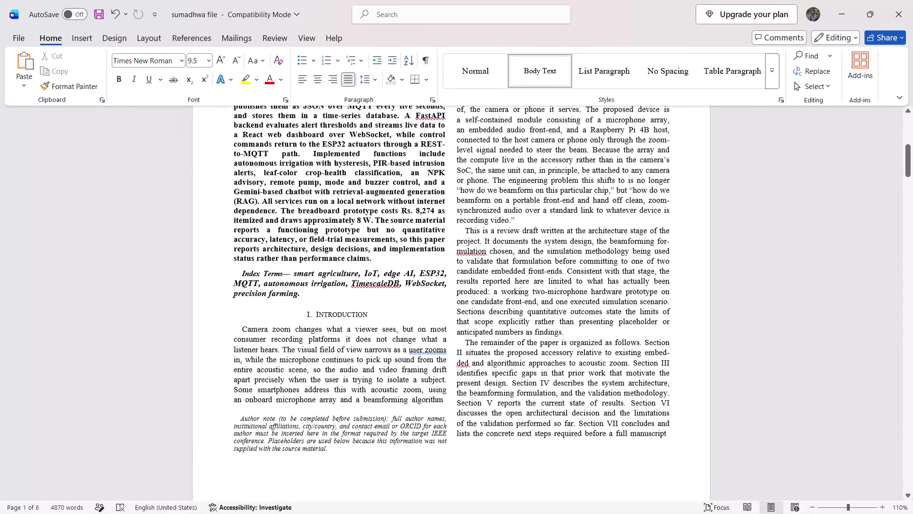
scroll(286, 419, down, 1)
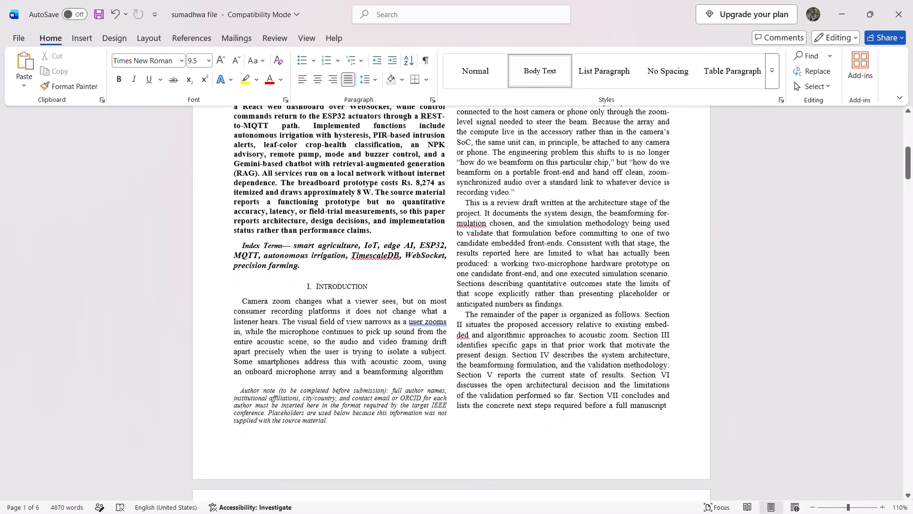
ctrl+scroll(286, 419, up, 4)
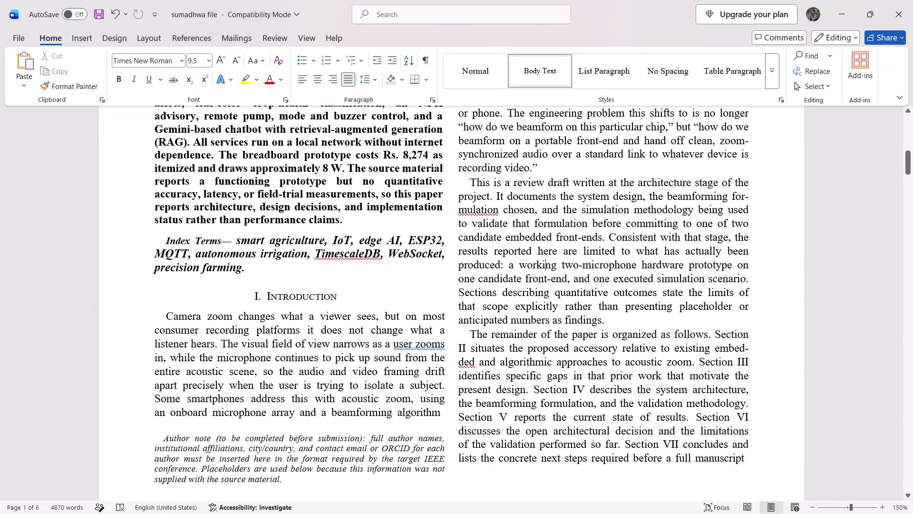
scroll(321, 387, left, 1)
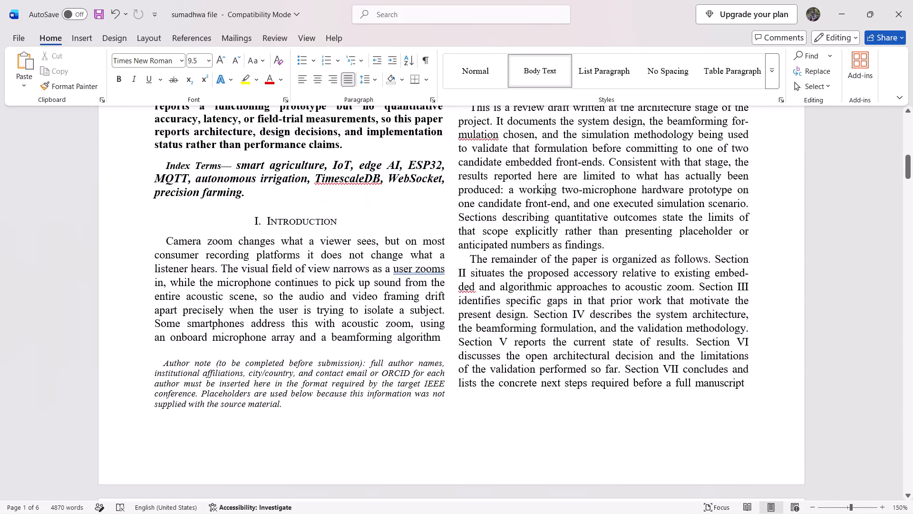
scroll(321, 387, left, 1)
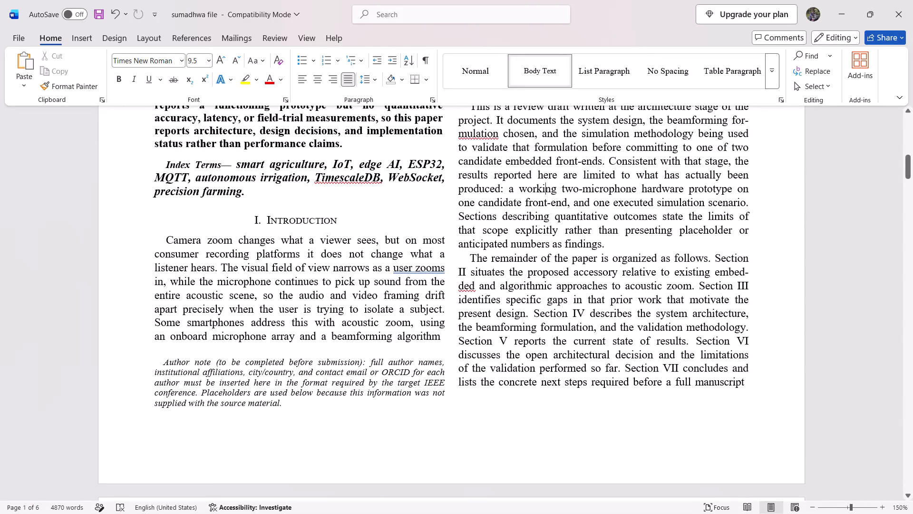
scroll(321, 387, left, 1)
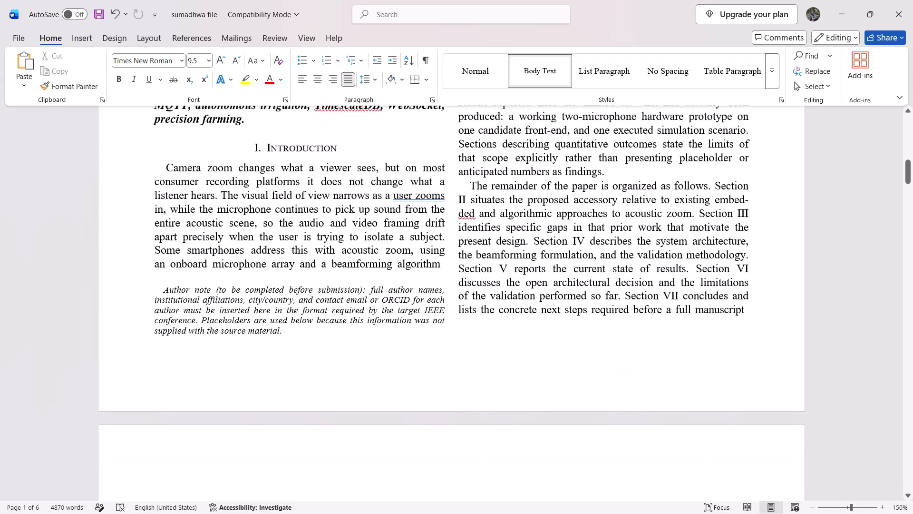
scroll(321, 387, left, 1)
ctrl+scroll(321, 387, up, 2)
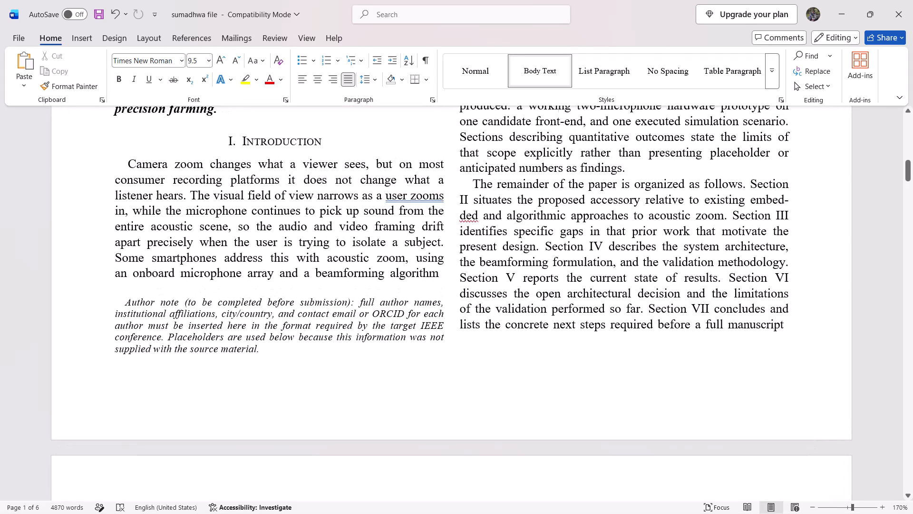
scroll(267, 378, up, 1)
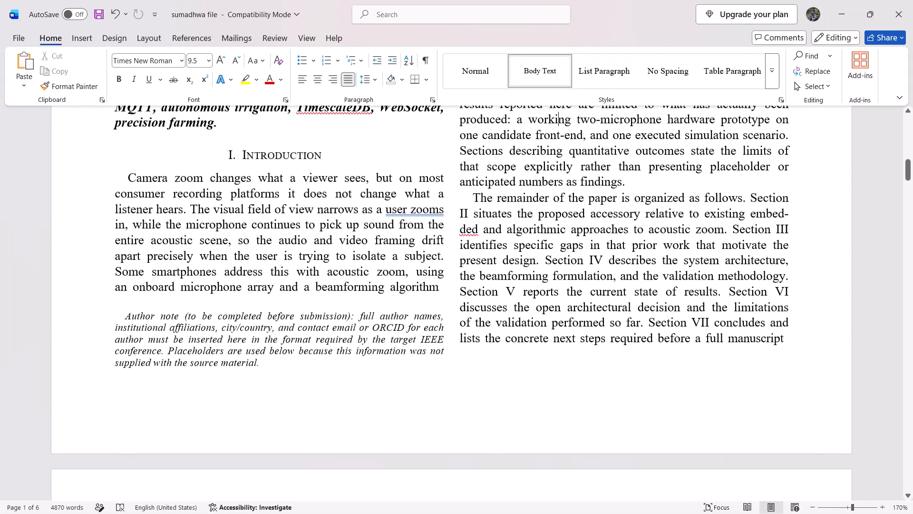
scroll(267, 378, up, 3)
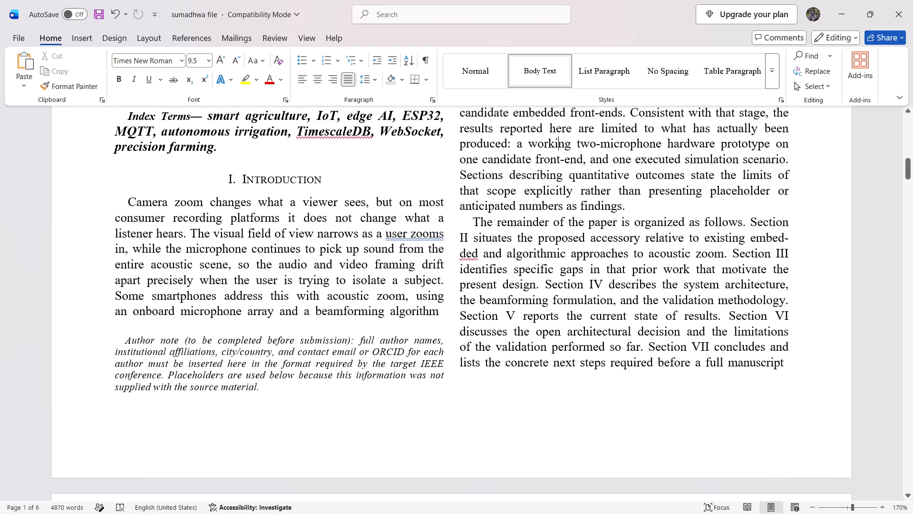
scroll(267, 378, up, 1)
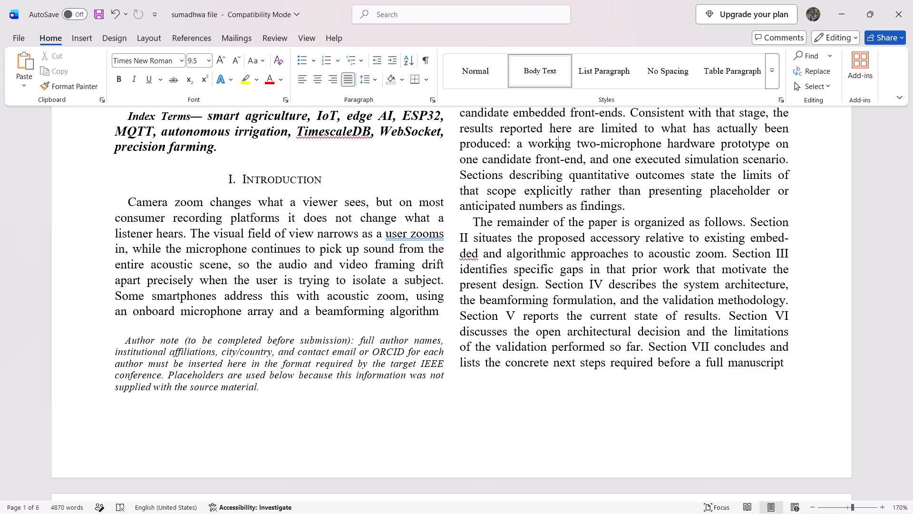
Place the text cursor inside the italic author note beneath the Introduction's first paragraph.
right_click(232, 377)
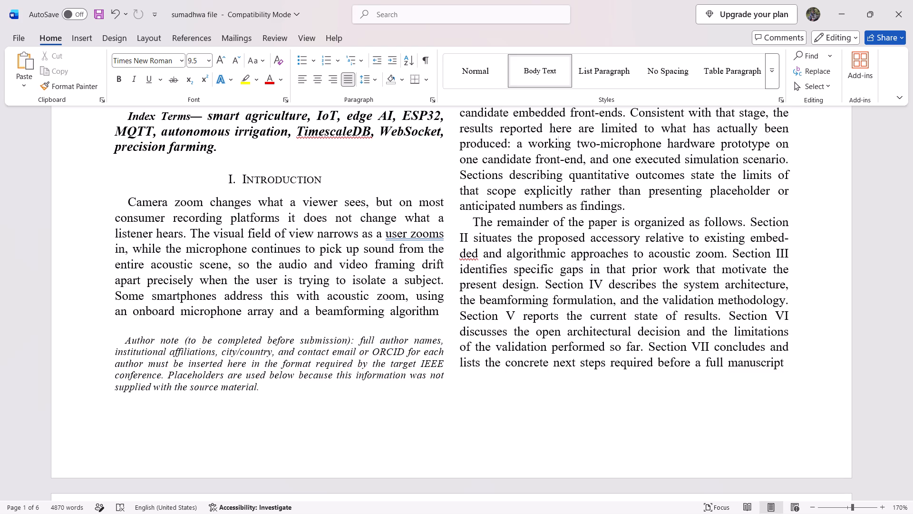
click(232, 377)
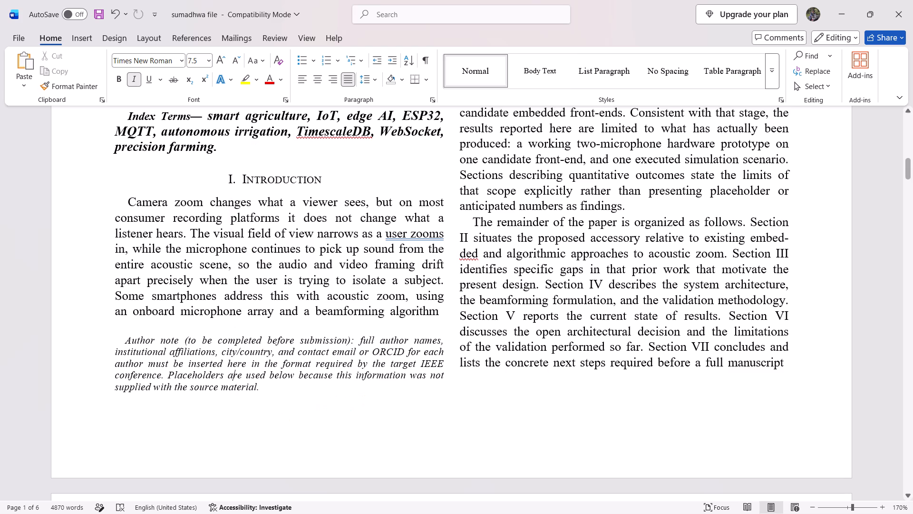
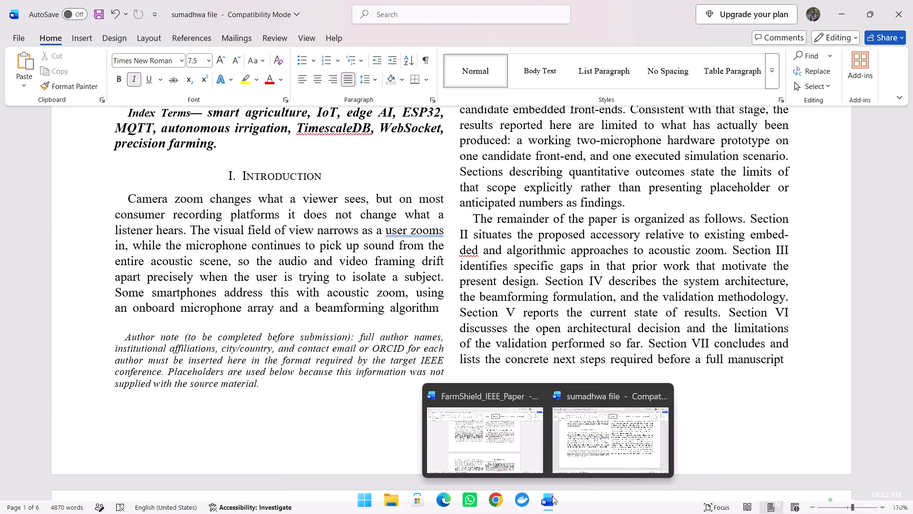
Switch to FarmShield_IEEE_Paper and copy the Introduction's opening text from "Agricultural productivity" through "Commercial precision-farming systems address these".
click(578, 457)
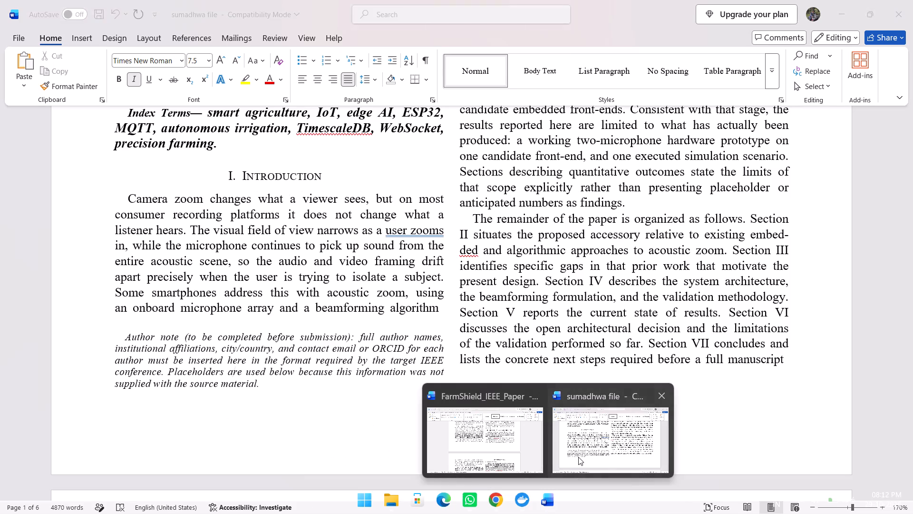
click(539, 505)
click(494, 445)
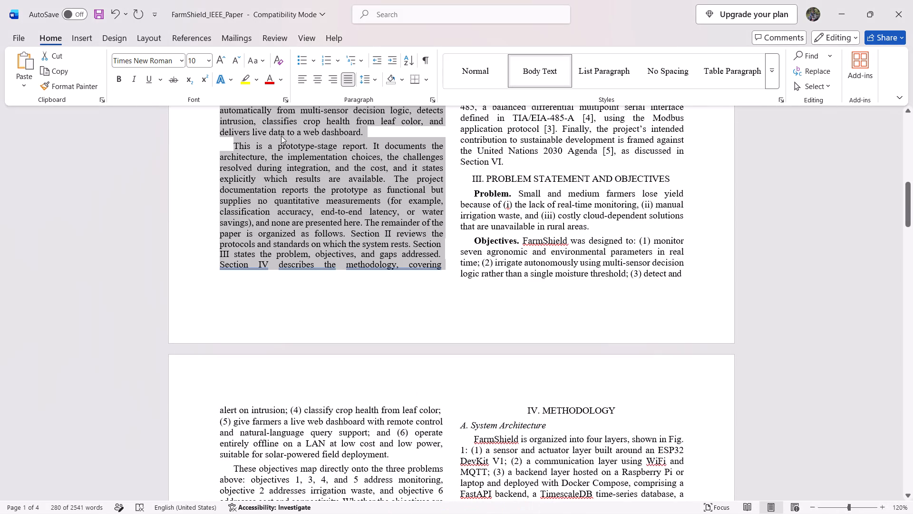
scroll(261, 225, up, 1)
click(261, 225)
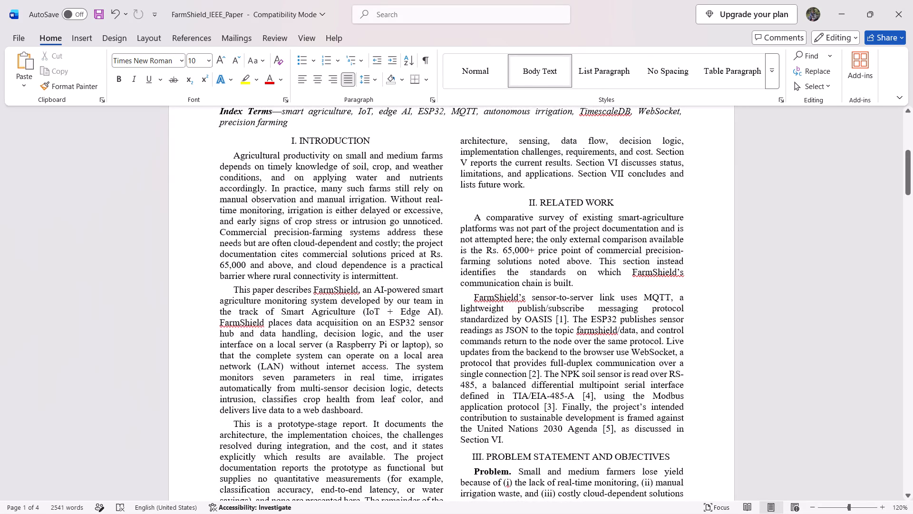
drag(393, 225, 398, 231)
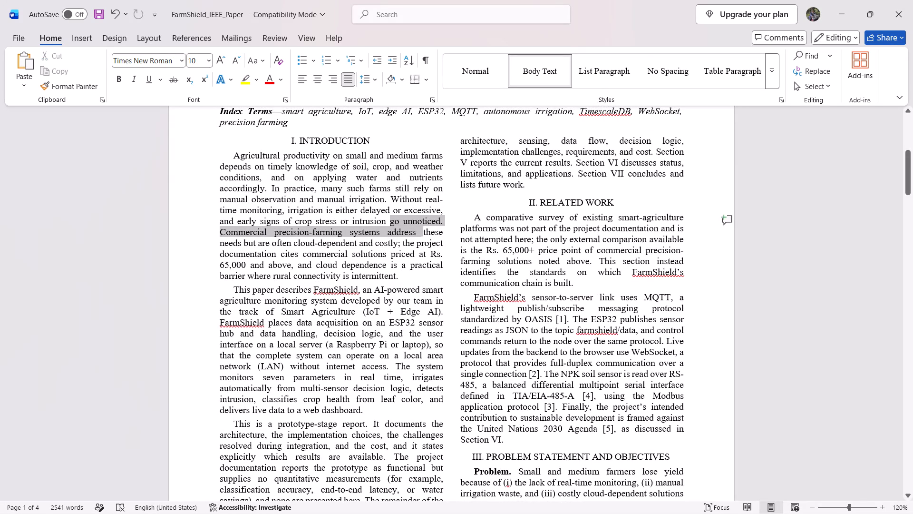
drag(398, 231, 411, 228)
click(309, 284)
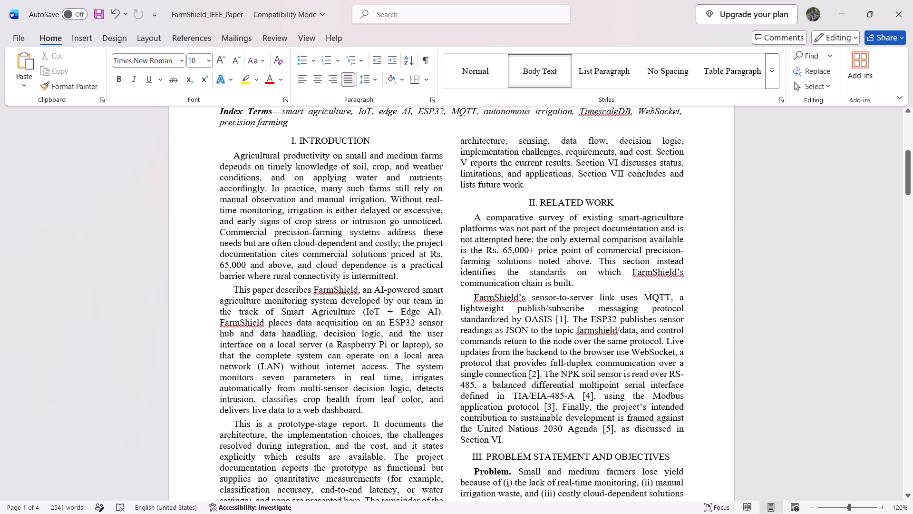
click(230, 161)
drag(232, 154, 435, 221)
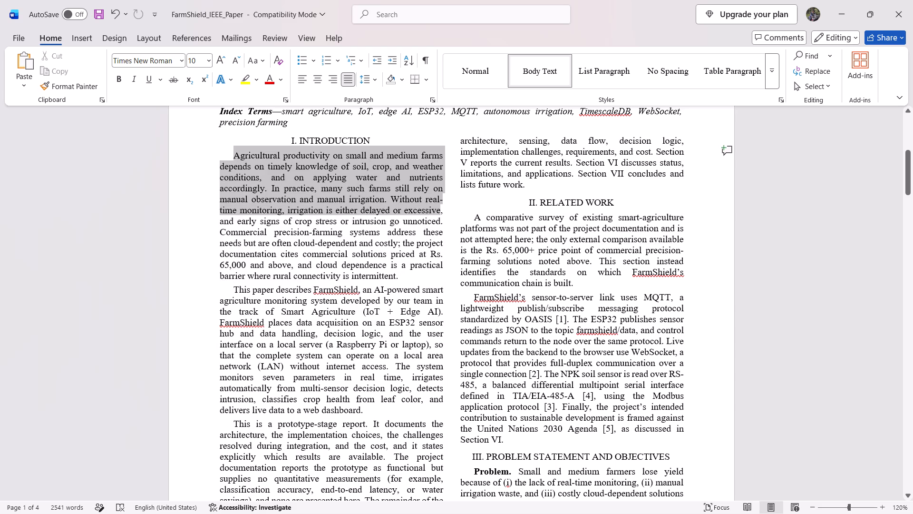
drag(435, 221, 440, 232)
key(ctrl+c)
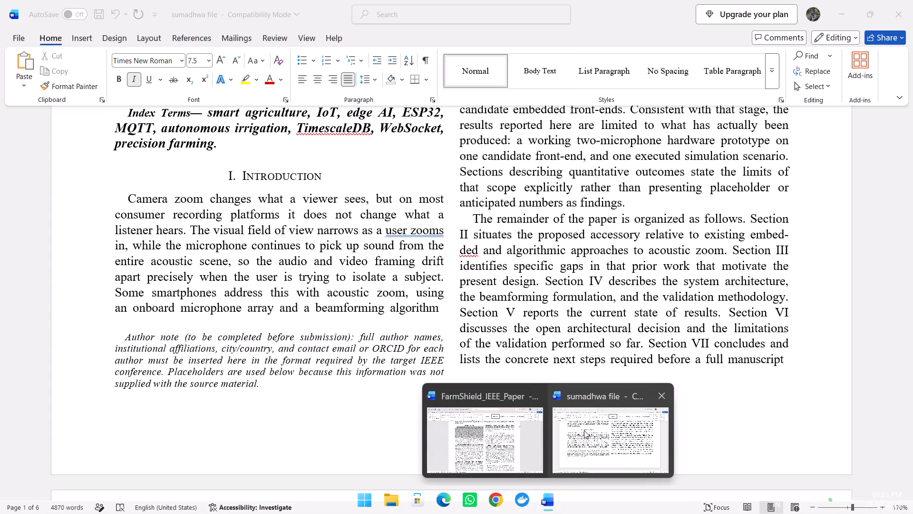
In the other open paper, replace the Introduction's camera-zoom text above the author note with the copied FarmShield text.
click(584, 430)
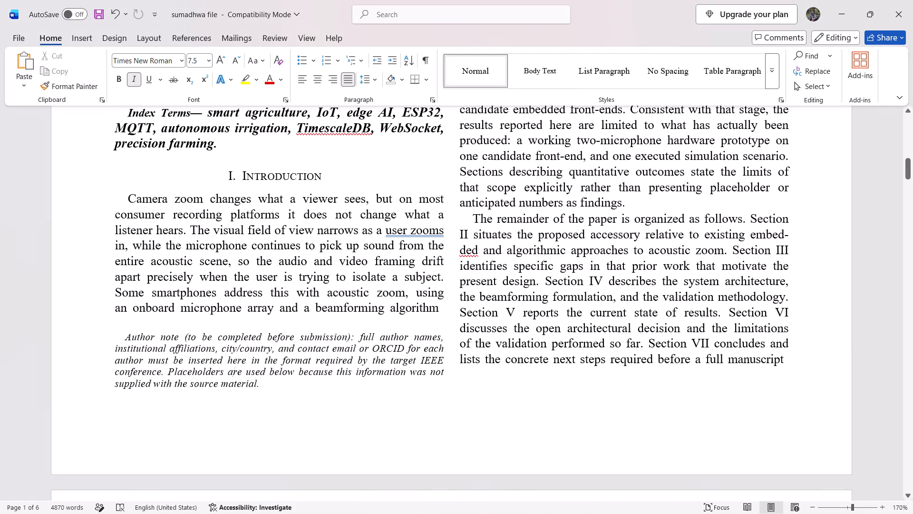
drag(124, 198, 452, 302)
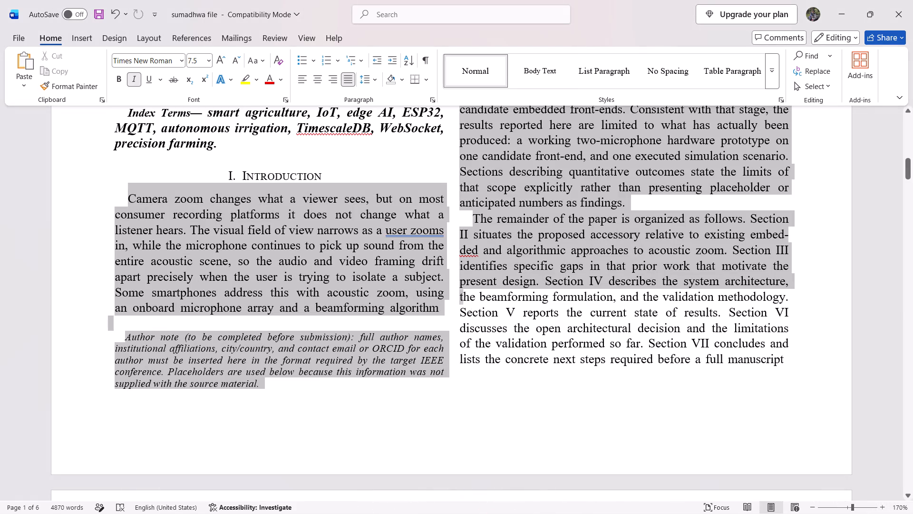
drag(452, 302, 446, 312)
key(ctrl+v)
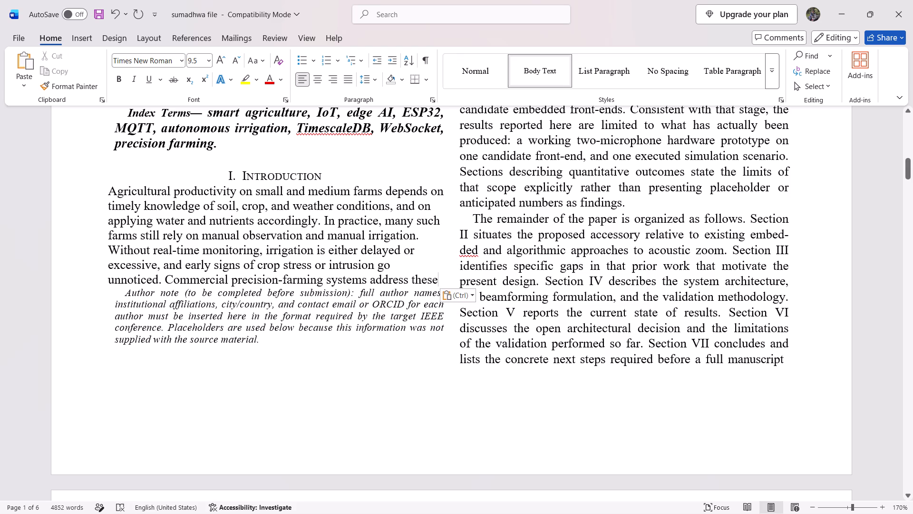
Justify the pasted Introduction paragraph and place the text cursor at its end, after "address these".
drag(107, 191, 428, 271)
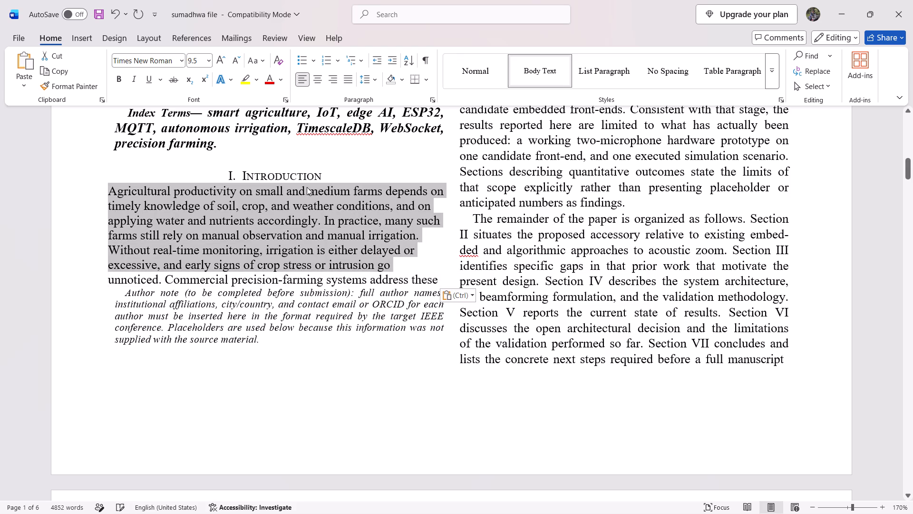
click(322, 78)
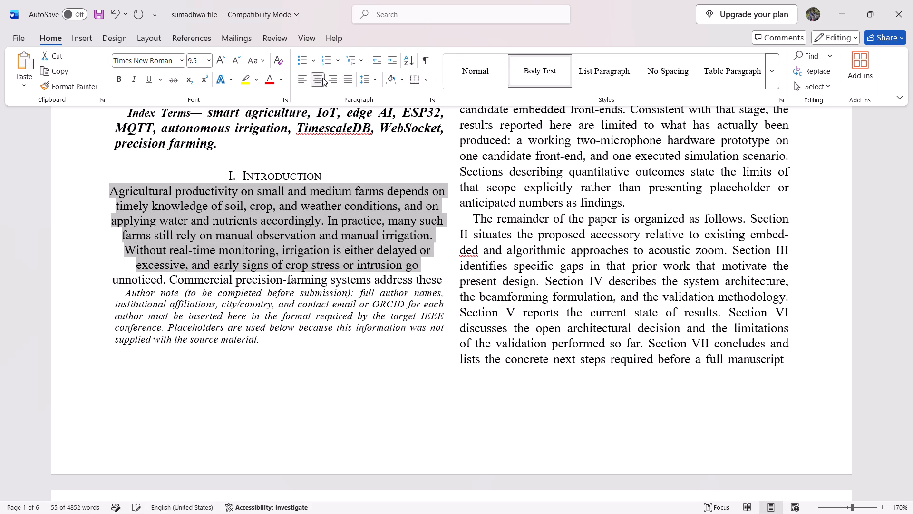
click(351, 80)
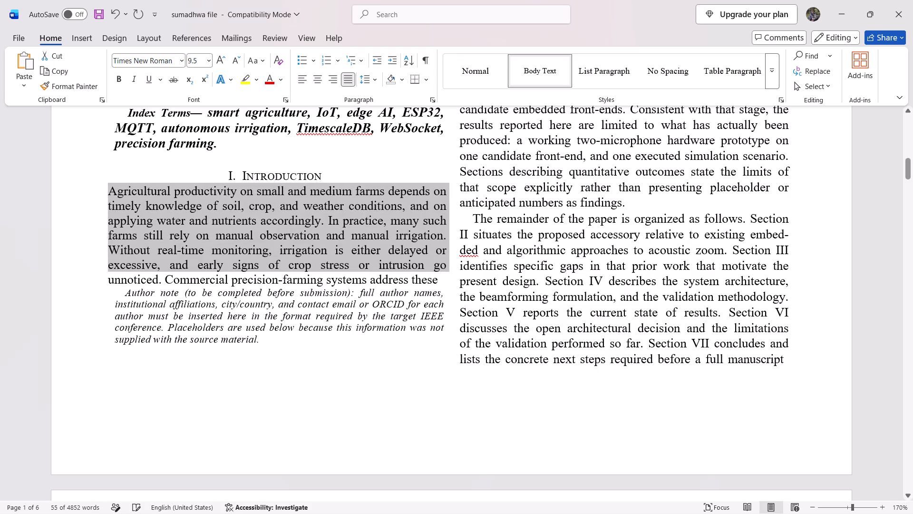
click(445, 280)
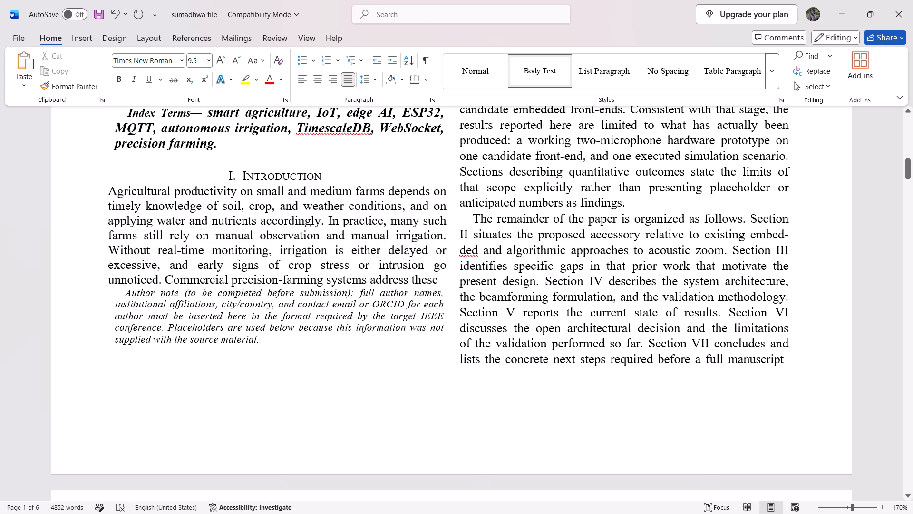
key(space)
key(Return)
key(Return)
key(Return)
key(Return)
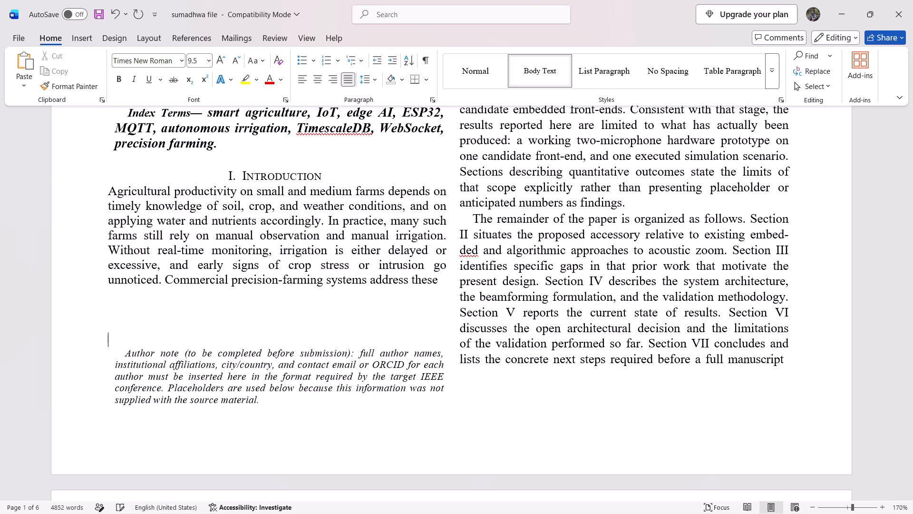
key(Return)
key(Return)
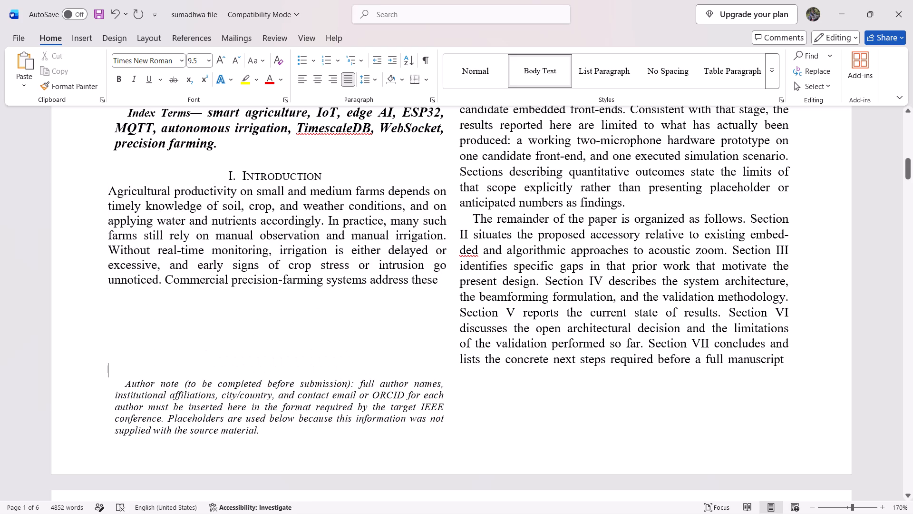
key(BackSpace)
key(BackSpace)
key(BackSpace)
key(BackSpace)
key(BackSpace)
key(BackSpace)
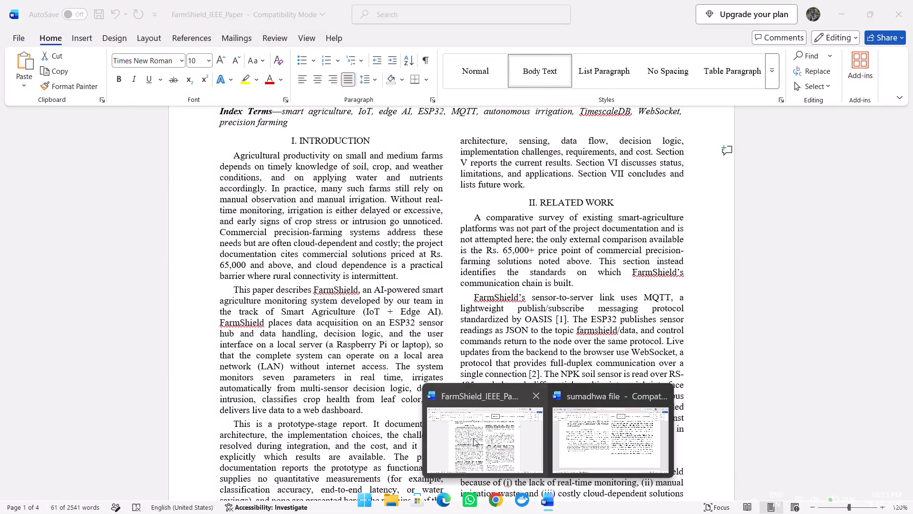
Copy the rest of the first FarmShield paragraph, "needs but are often" through "intermittent.", and append it after "address these" in the other paper's Introduction.
click(602, 421)
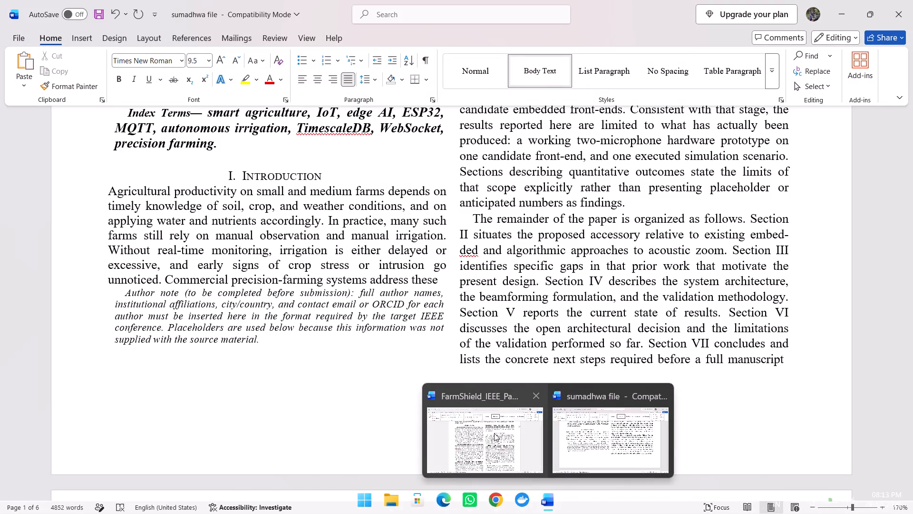
click(493, 432)
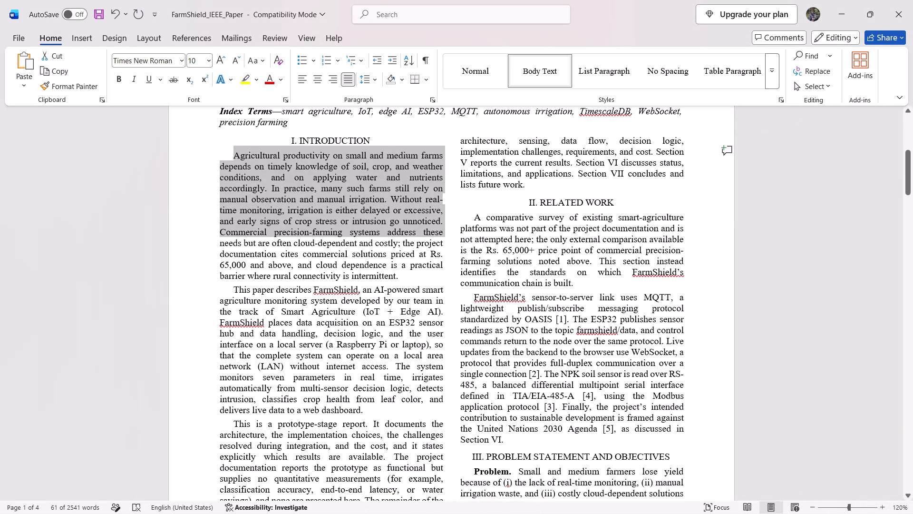
drag(418, 280, 196, 244)
key(ctrl+c)
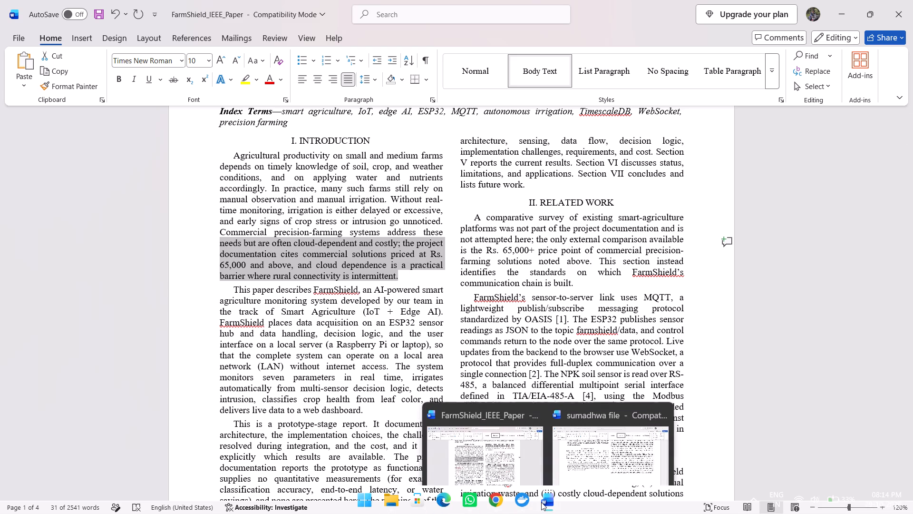
click(497, 461)
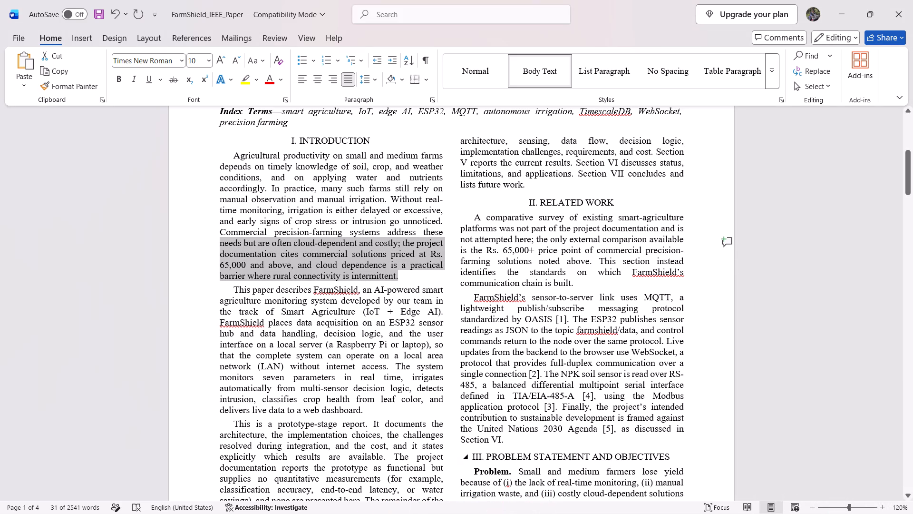
click(548, 502)
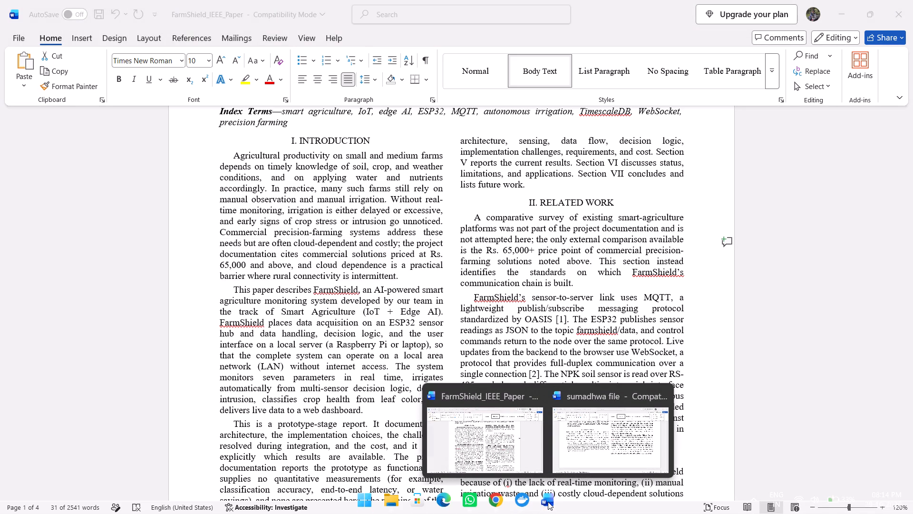
click(615, 434)
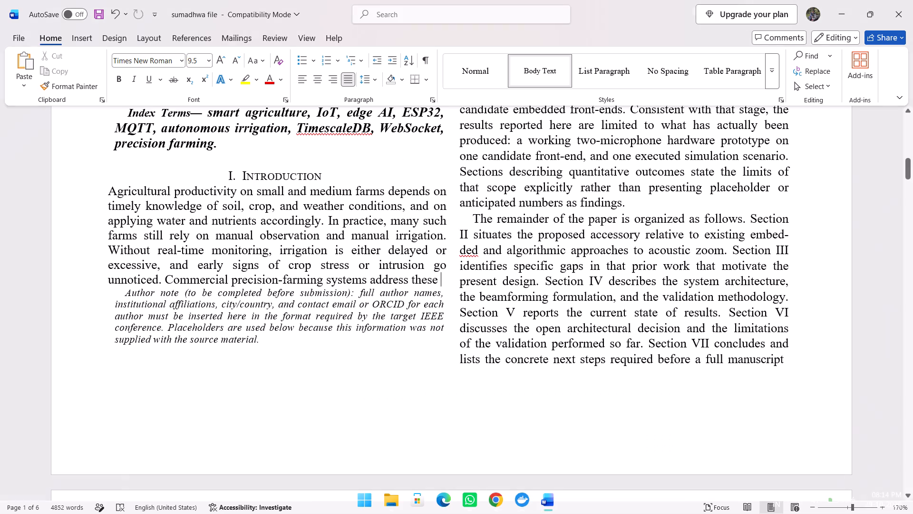
key(BackSpace)
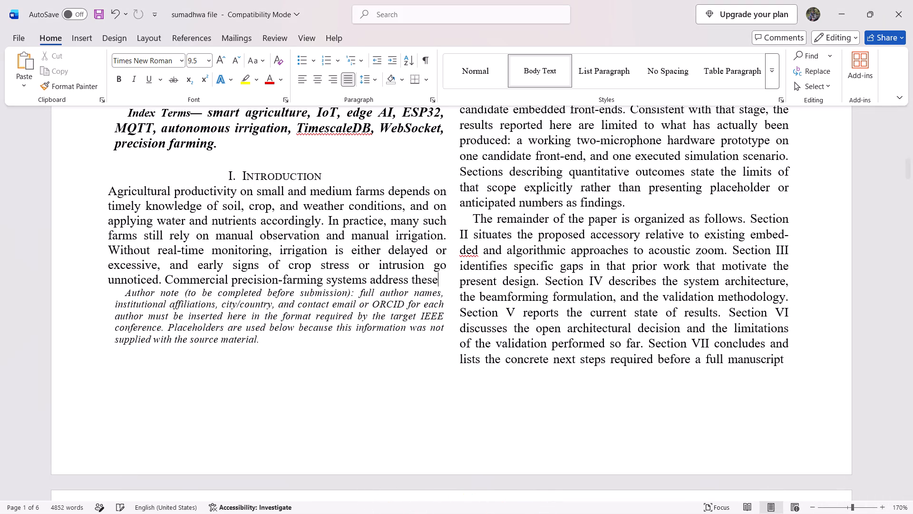
key(ctrl+v)
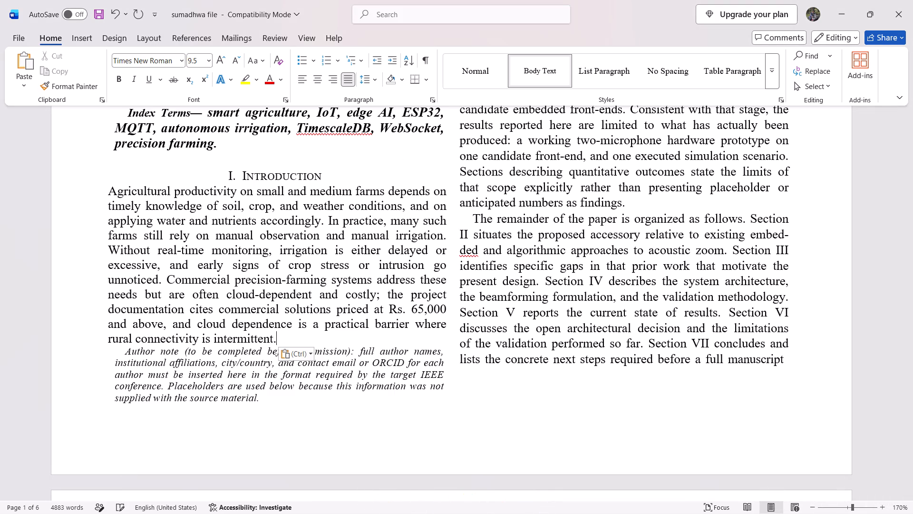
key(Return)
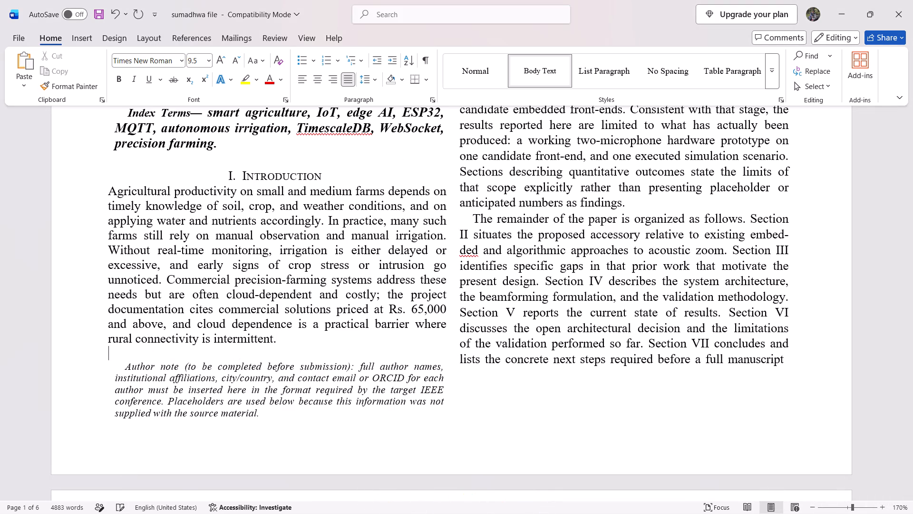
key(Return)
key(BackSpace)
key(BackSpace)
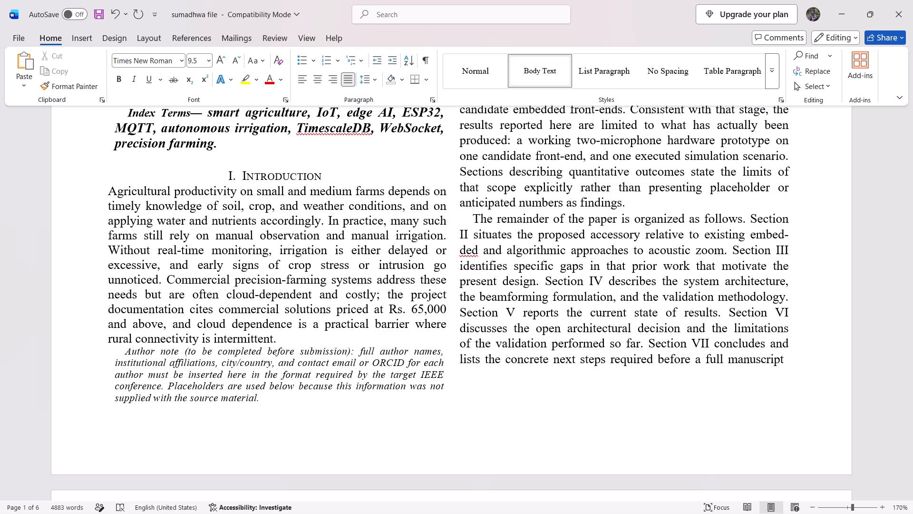
Switch to FarmShield_IEEE_Paper and copy the second Introduction paragraph's first sentence, "This paper describes FarmShield" through "(IoT + Edge AI).".
key(space)
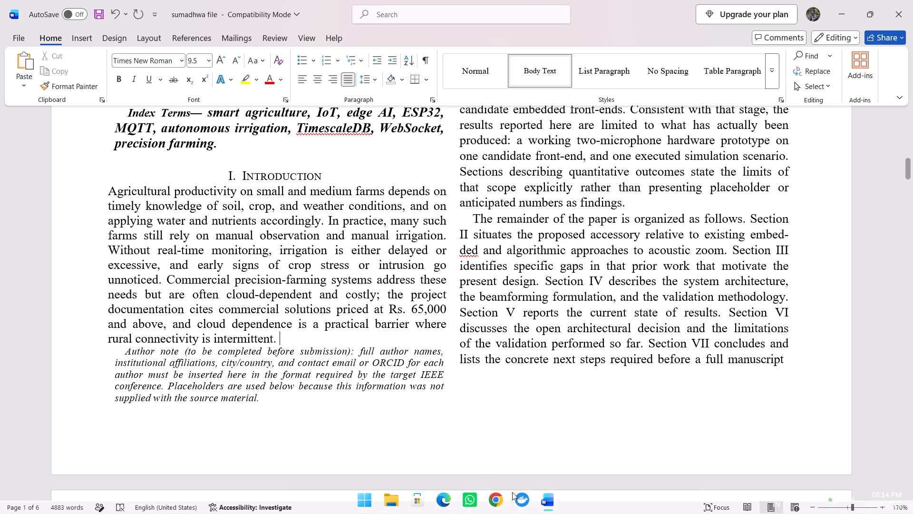
click(491, 500)
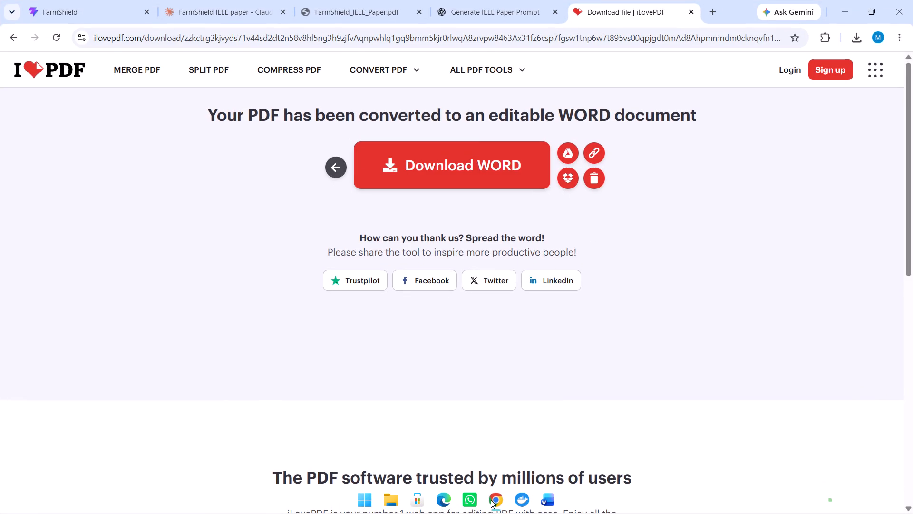
click(491, 500)
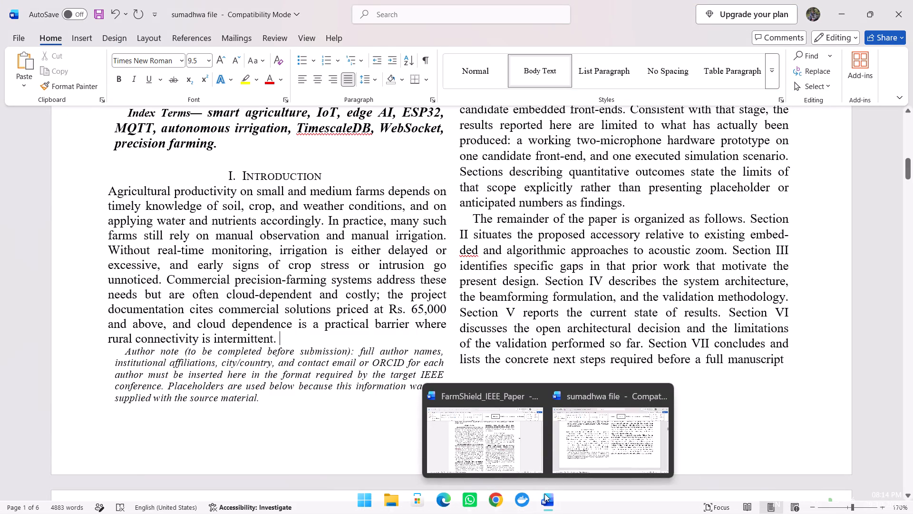
click(461, 445)
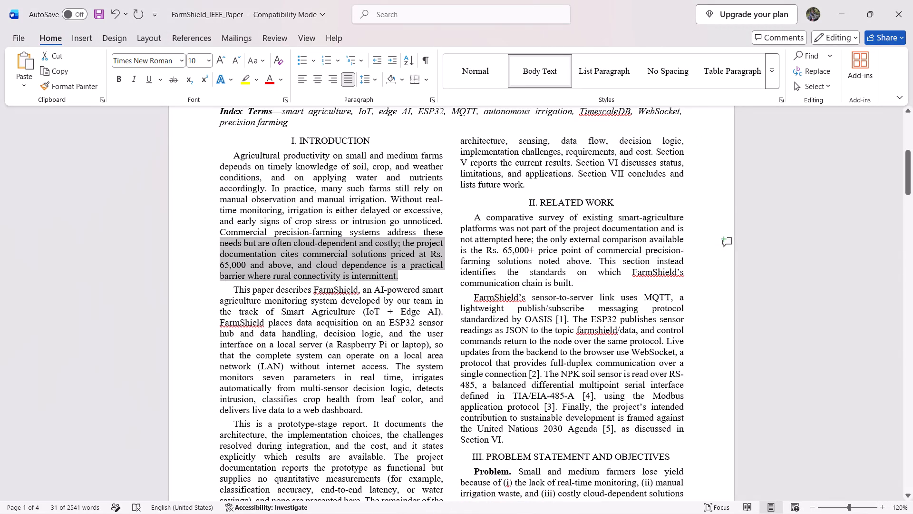
drag(445, 311, 224, 284)
key(ctrl+c)
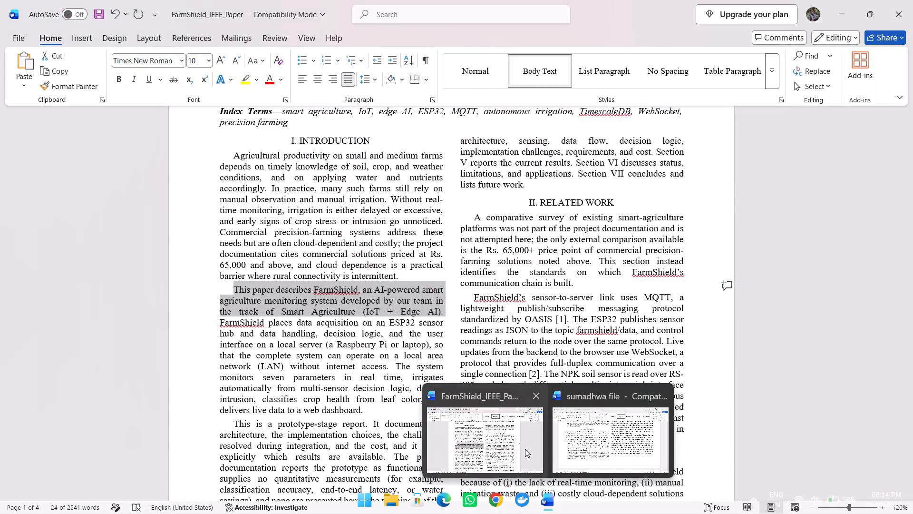
In the other paper's Introduction, paste the copied sentence as a new paragraph after "rural connectivity is intermittent.".
click(593, 438)
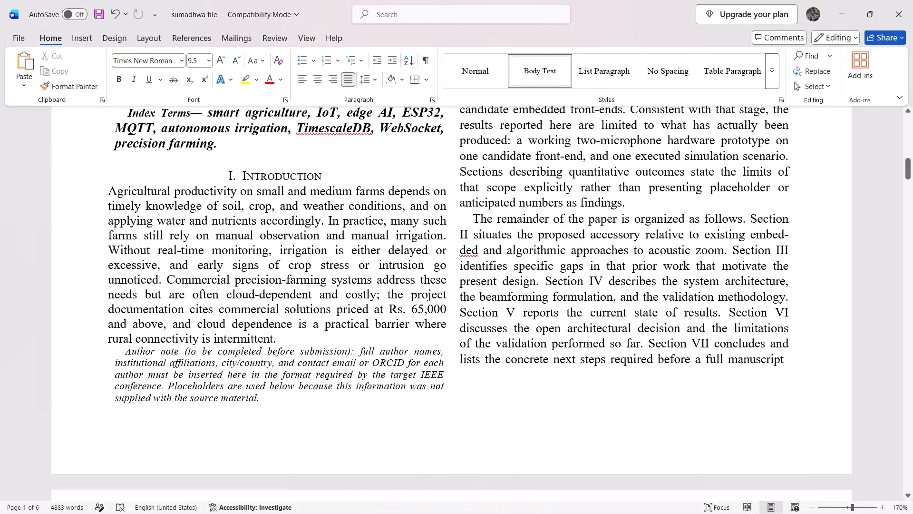
key(Return)
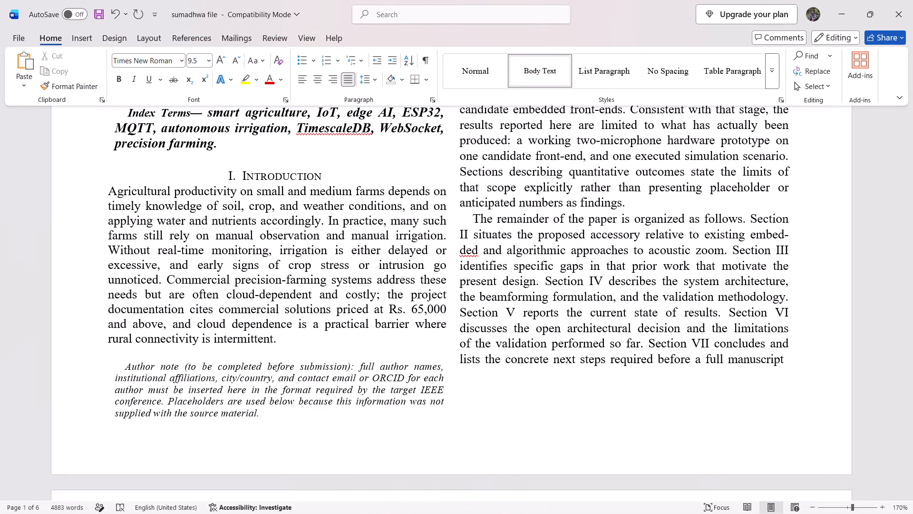
key(ctrl+v)
key(Return)
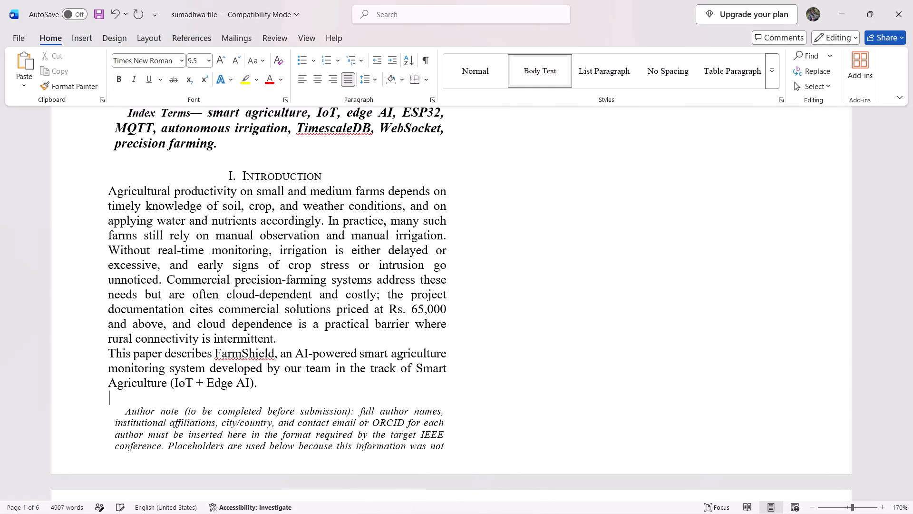
key(ctrl+z)
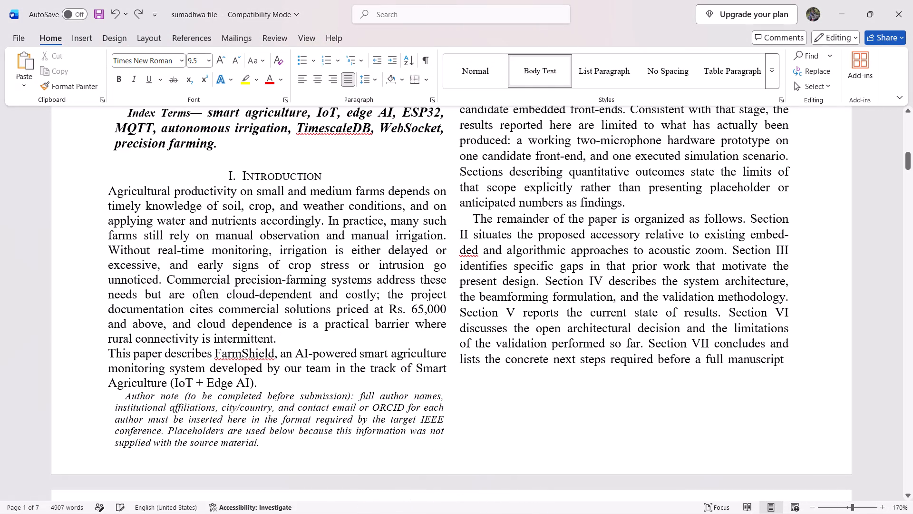
Trim the pasted sentence back to "This paper describes FarmShield, an AI-powered smart agriculture" and start an empty line below it.
key(BackSpace)
key(BackSpace)
key(BackSpace)
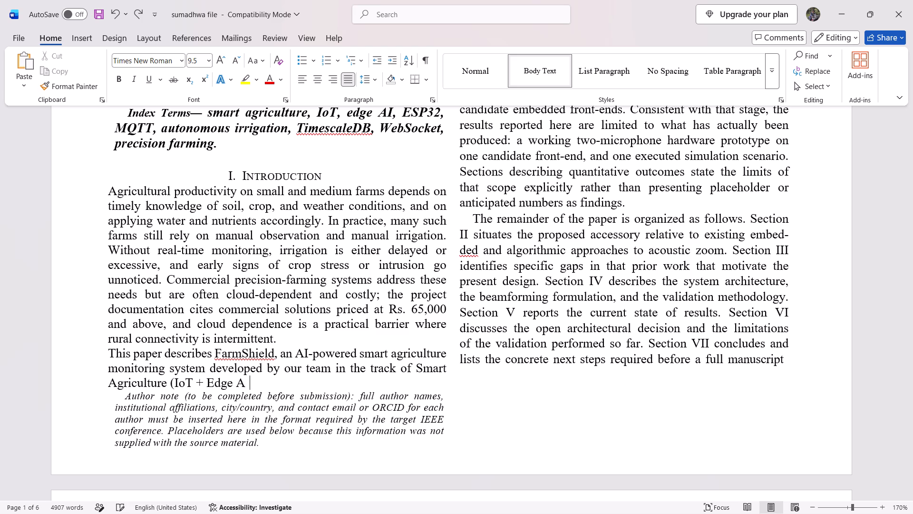
key(BackSpace)
key(BackSpace)
key(BackSpace)
key(BackSpace)
key(BackSpace)
key(BackSpace)
key(BackSpace)
key(BackSpace)
key(BackSpace)
key(BackSpace)
key(BackSpace)
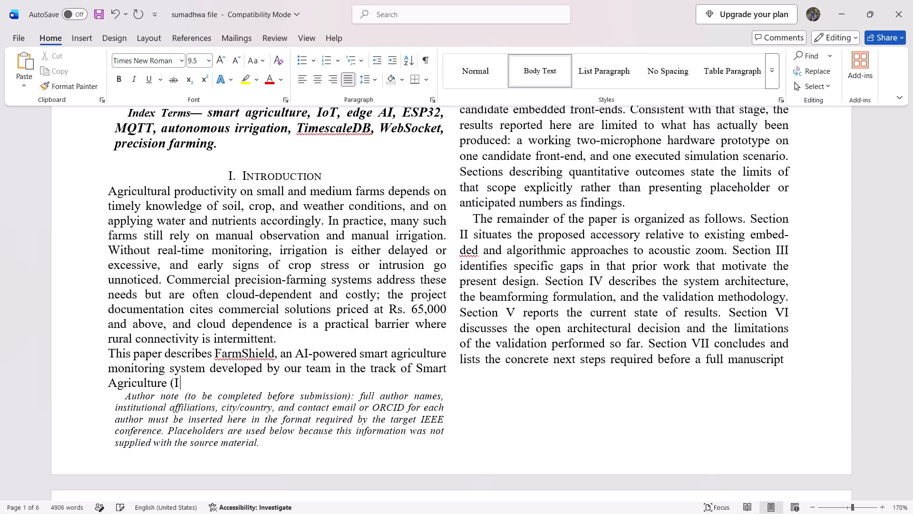
key(BackSpace)
key(BackSpace)
key(BackSpace)
key(BackSpace)
key(BackSpace)
key(BackSpace)
key(BackSpace)
key(BackSpace)
key(BackSpace)
key(BackSpace)
key(BackSpace)
key(BackSpace)
key(BackSpace)
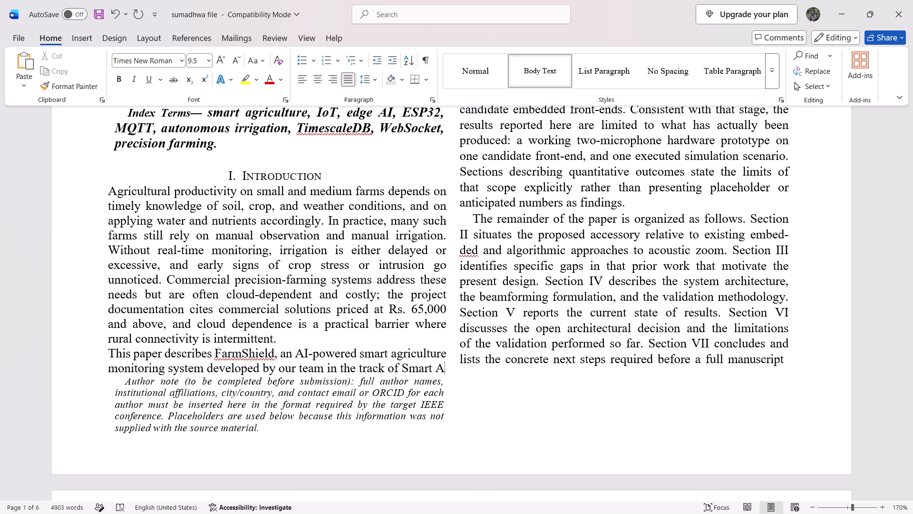
key(BackSpace)
key(BackSpace)
key(BackSpace)
key(BackSpace)
key(BackSpace)
key(BackSpace)
key(BackSpace)
key(BackSpace)
key(BackSpace)
key(BackSpace)
key(BackSpace)
key(BackSpace)
key(BackSpace)
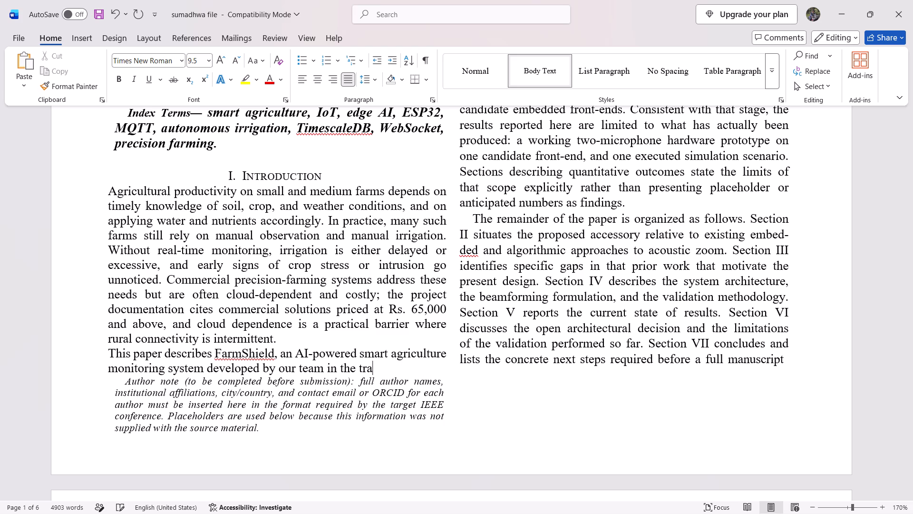
key(BackSpace)
key(BackSpace)
key(BackSpace)
key(BackSpace)
key(BackSpace)
key(BackSpace)
key(BackSpace)
key(BackSpace)
key(BackSpace)
key(BackSpace)
key(BackSpace)
key(BackSpace)
key(BackSpace)
key(BackSpace)
key(BackSpace)
key(BackSpace)
key(BackSpace)
key(BackSpace)
key(BackSpace)
key(BackSpace)
key(BackSpace)
key(BackSpace)
key(BackSpace)
key(BackSpace)
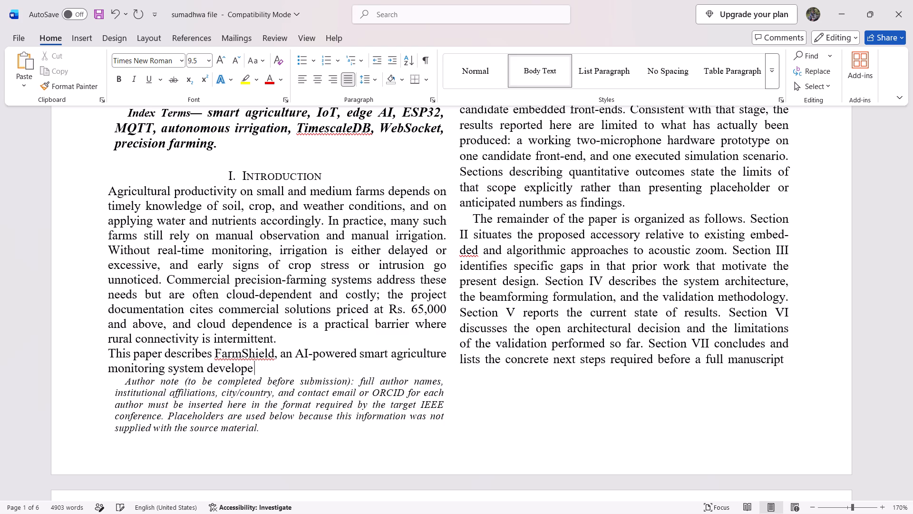
key(BackSpace)
key(BackSpace)
key(BackSpace)
key(BackSpace)
key(BackSpace)
key(BackSpace)
key(BackSpace)
key(BackSpace)
key(BackSpace)
key(BackSpace)
key(BackSpace)
key(BackSpace)
key(BackSpace)
key(BackSpace)
key(BackSpace)
key(BackSpace)
key(BackSpace)
key(BackSpace)
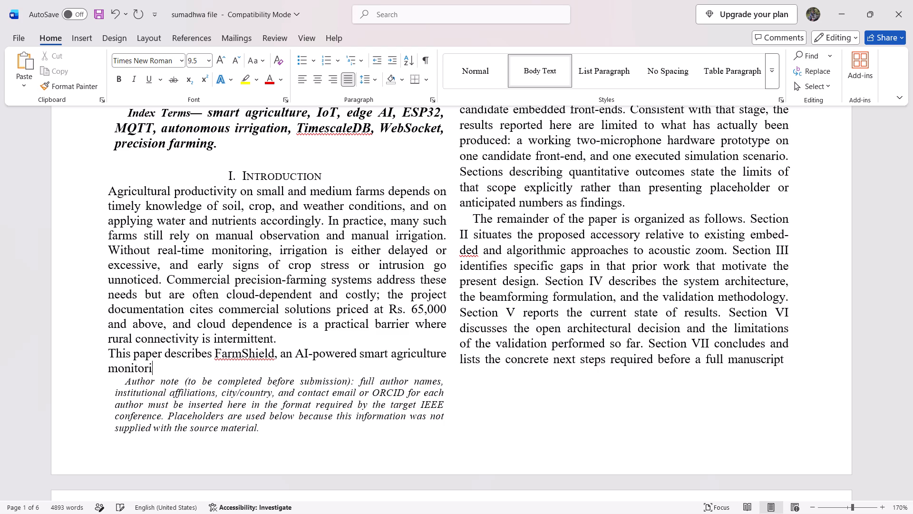
key(BackSpace)
key(BackSpace)
key(BackSpace)
key(BackSpace)
key(BackSpace)
key(BackSpace)
key(BackSpace)
key(BackSpace)
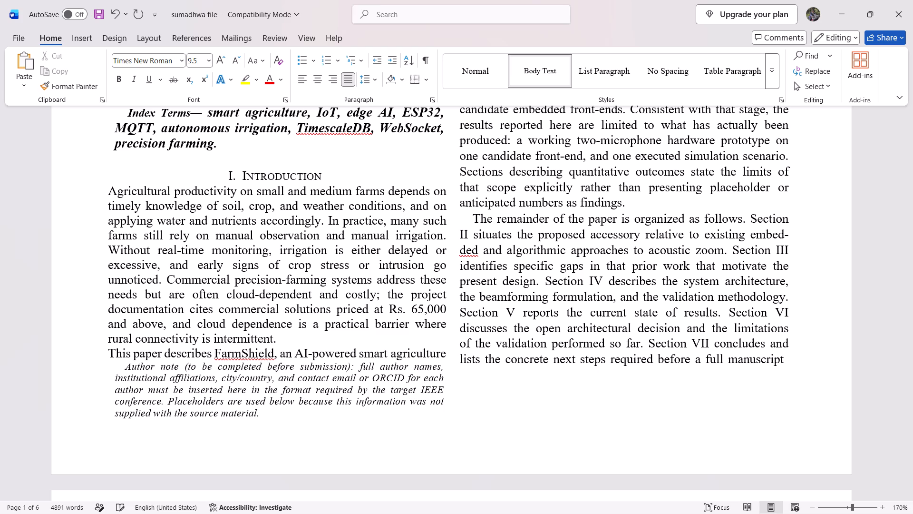
key(space)
click(447, 348)
key(Return)
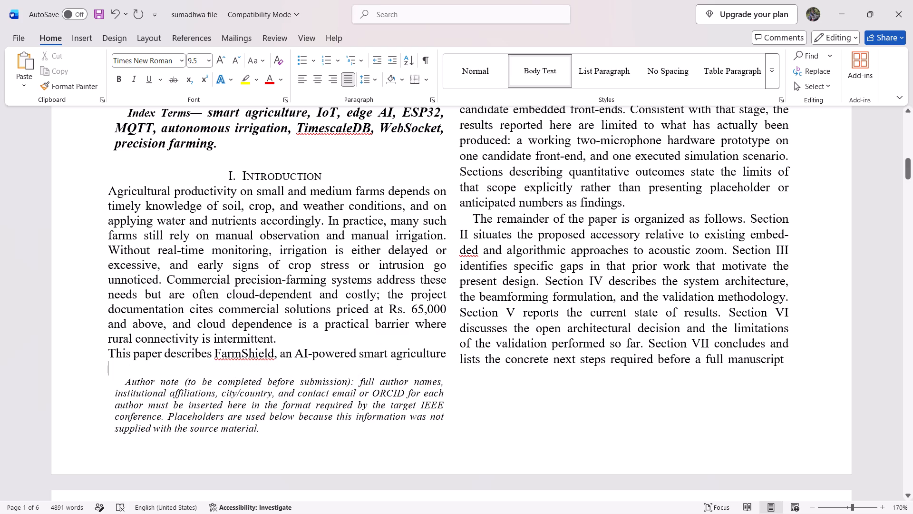
Switch to FarmShield_IEEE_Paper and copy the rest of the second Introduction paragraph, "monitoring system developed" through "delivers live data to a web dashboard.".
scroll(209, 380, up, 2)
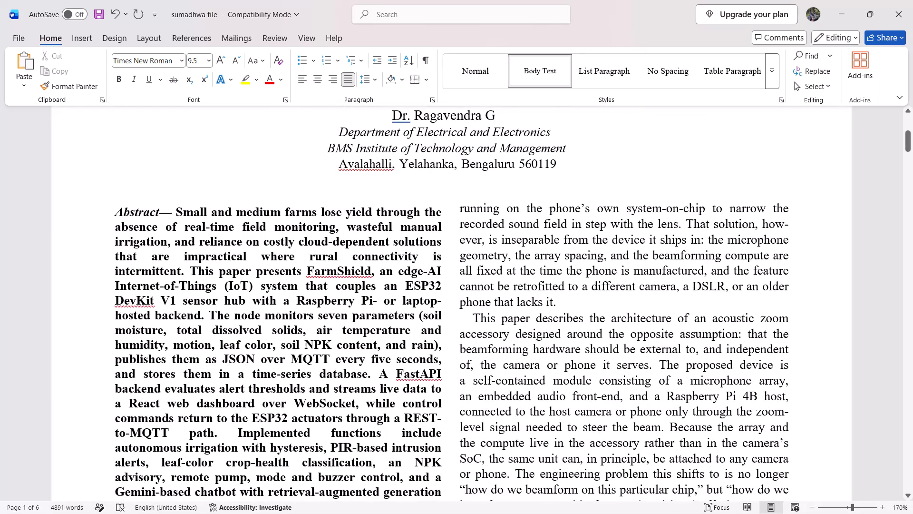
scroll(55, 503, down, 2)
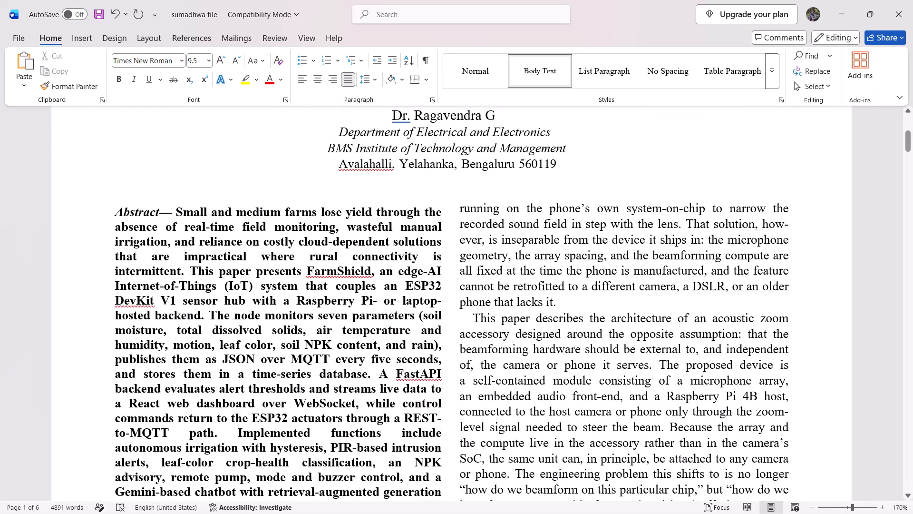
scroll(213, 393, down, 2)
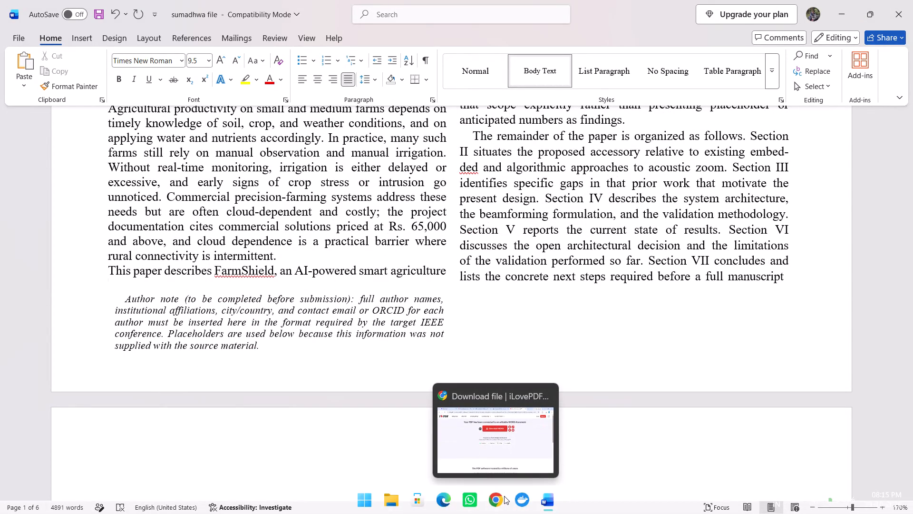
click(525, 453)
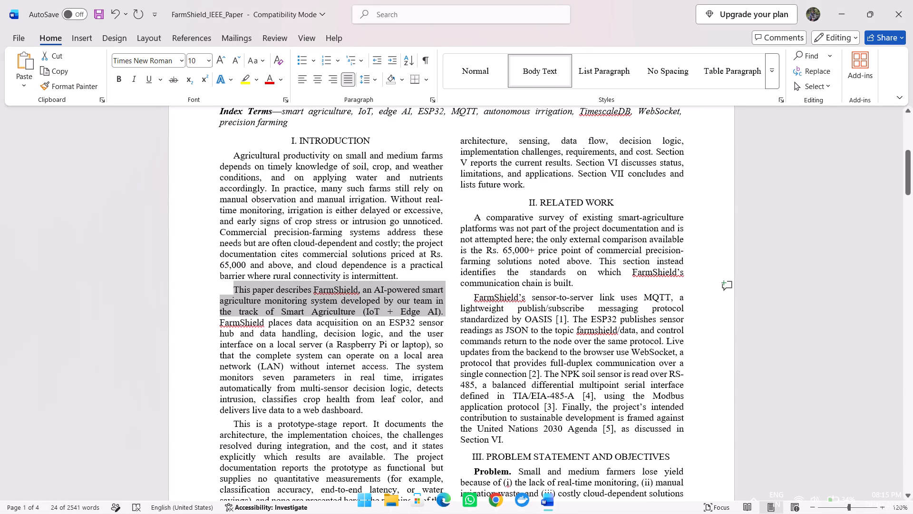
click(174, 335)
click(43, 362)
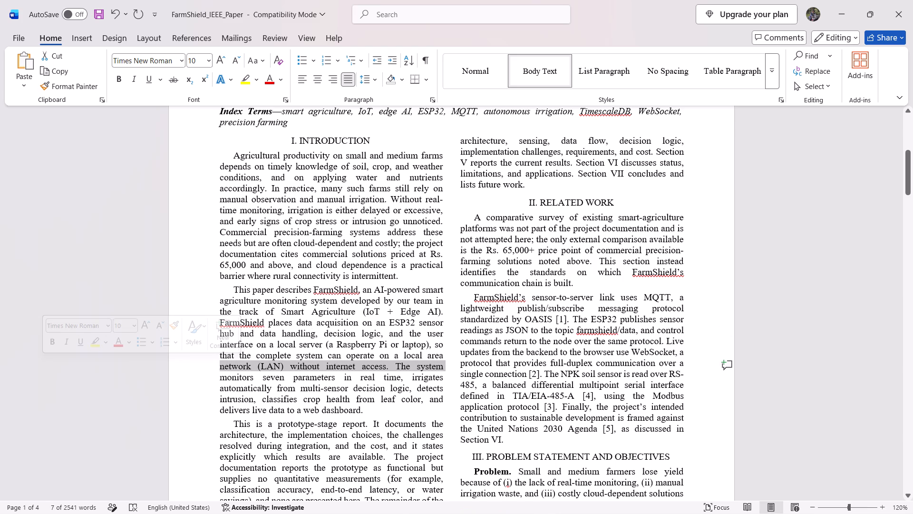
drag(262, 300, 325, 291)
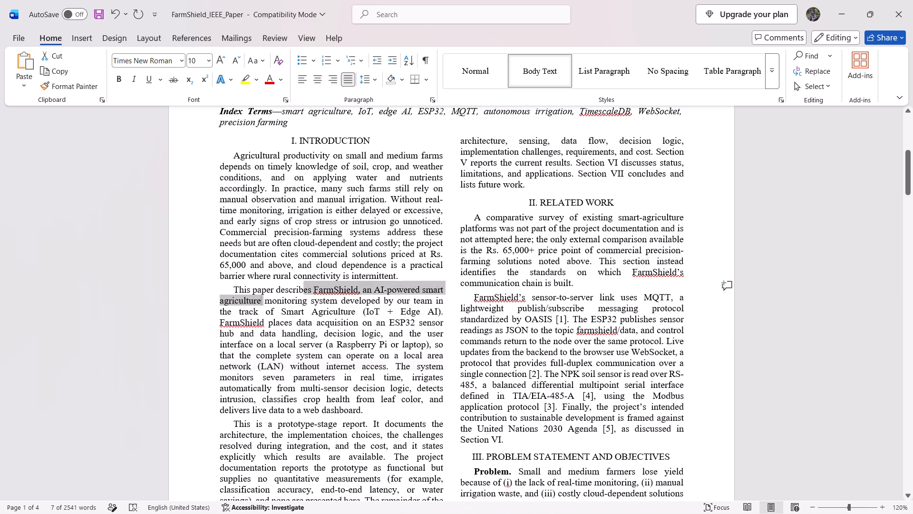
drag(325, 291, 378, 337)
click(312, 373)
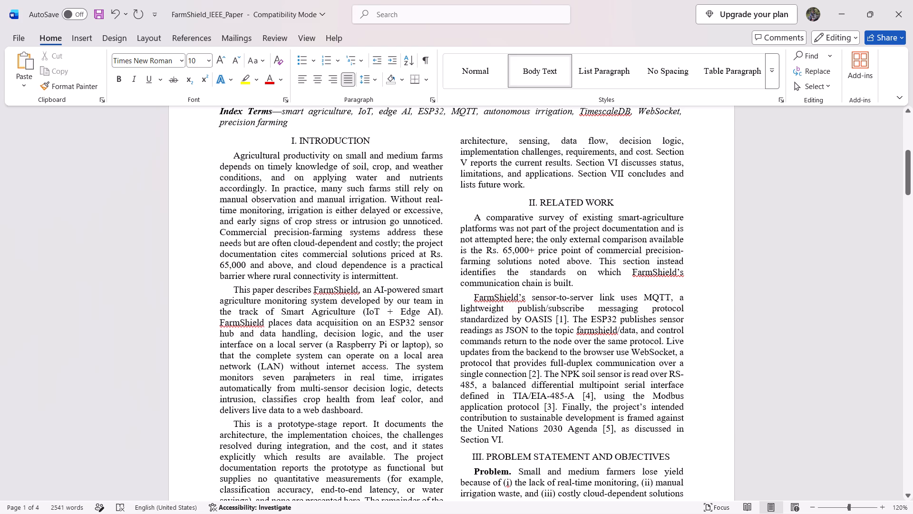
drag(264, 303, 381, 415)
key(ctrl+c)
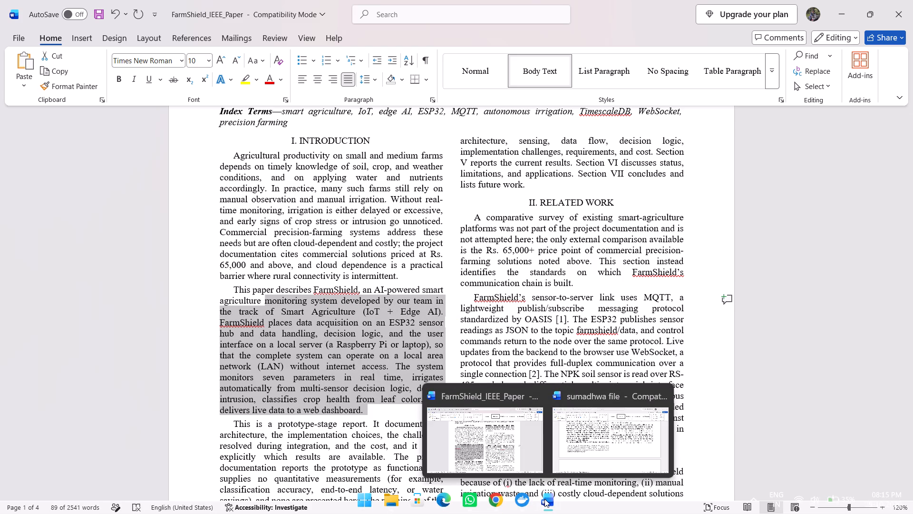
In the other paper, replace the paragraph "running on the phone's own system-on-chip" through "phone that lacks it." with the copied monitoring-system text.
click(590, 456)
scroll(514, 284, up, 5)
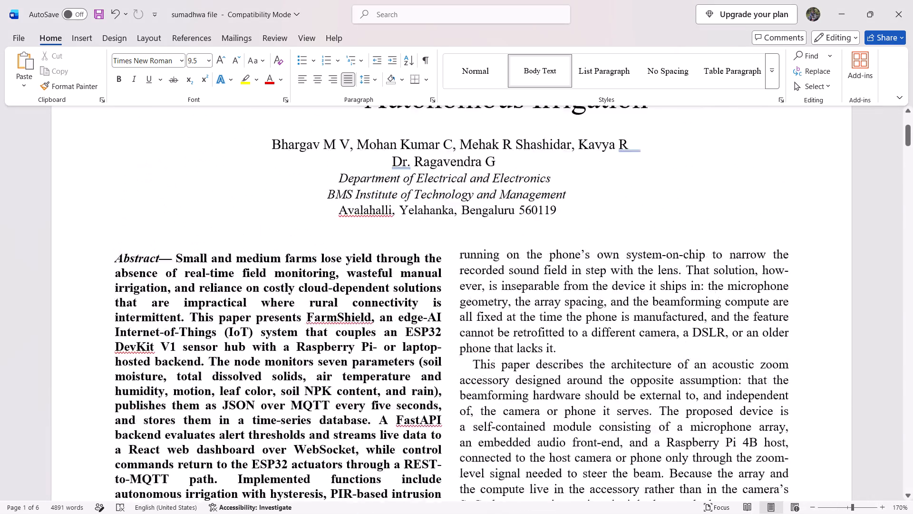
scroll(514, 284, up, 1)
scroll(499, 309, down, 1)
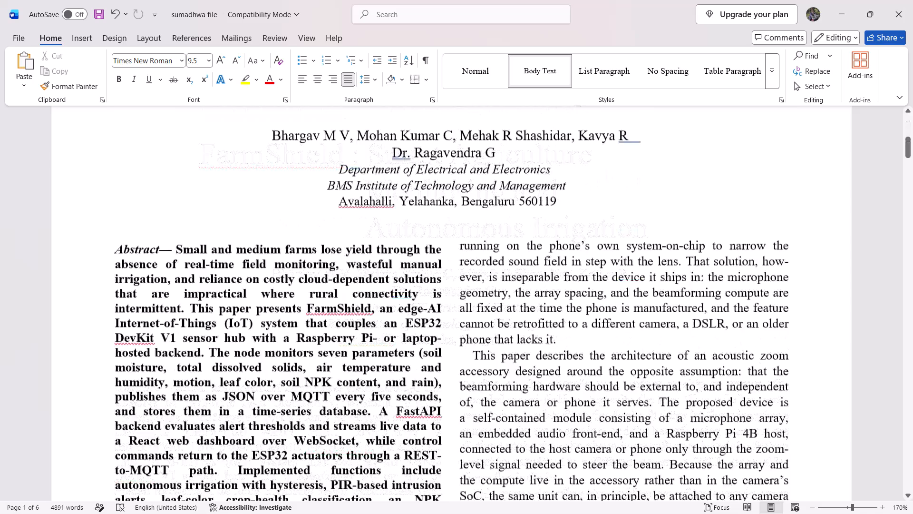
scroll(499, 309, down, 3)
scroll(499, 309, up, 3)
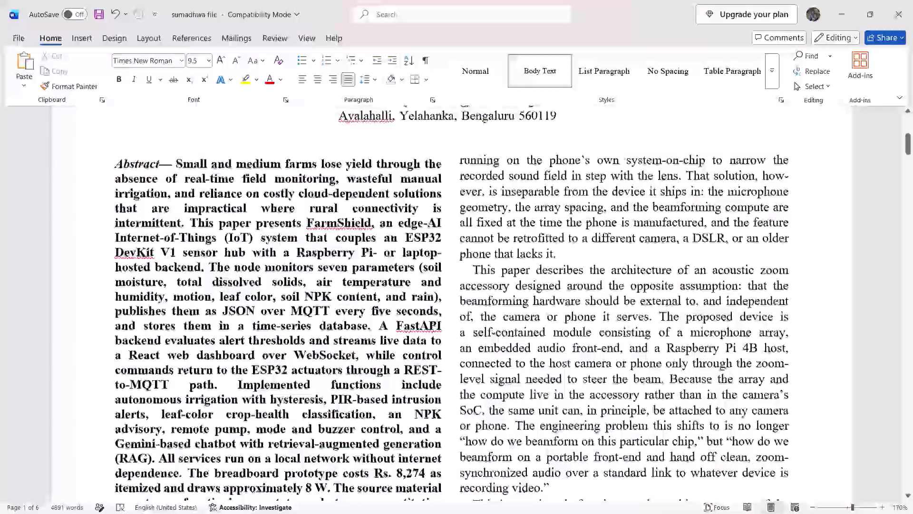
click(526, 225)
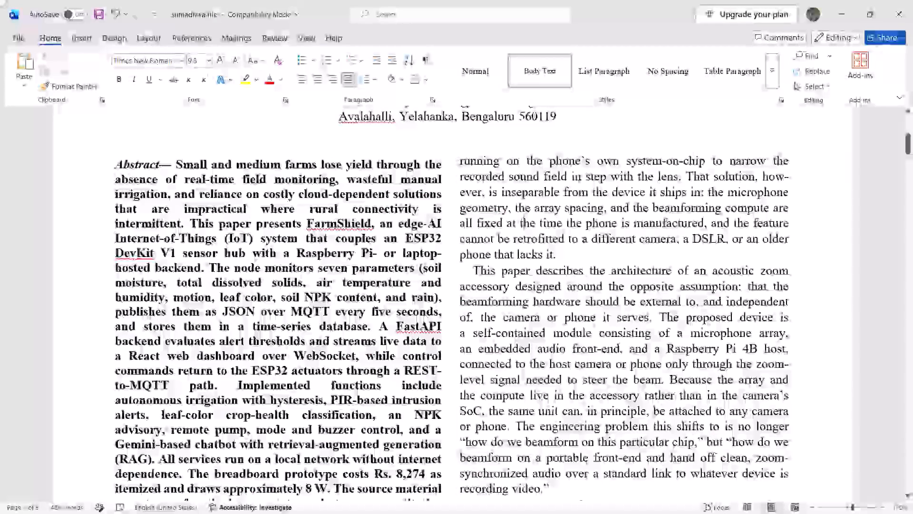
click(463, 161)
drag(460, 162, 531, 207)
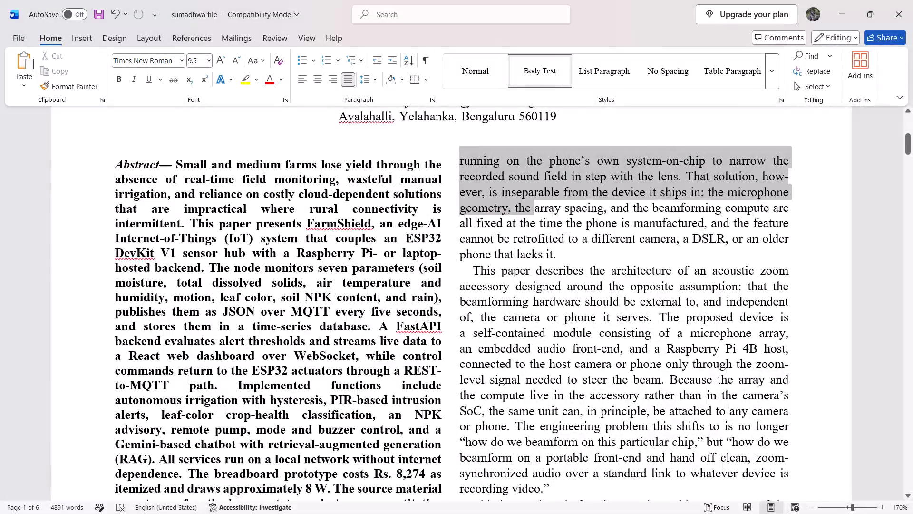
drag(531, 207, 573, 258)
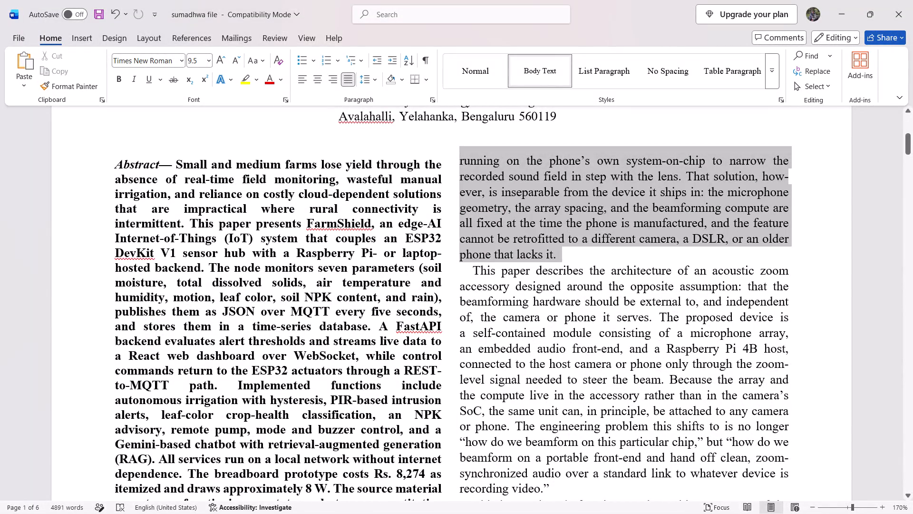
drag(573, 258, 793, 296)
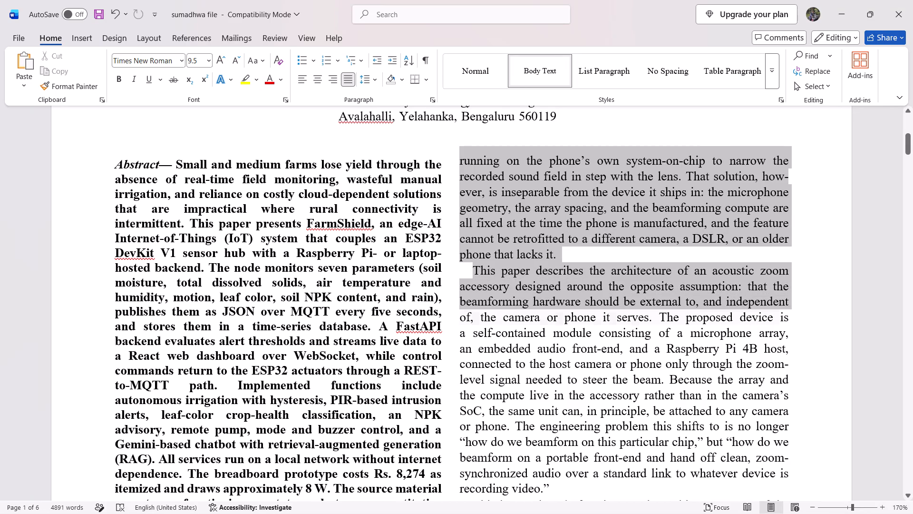
drag(793, 296, 783, 264)
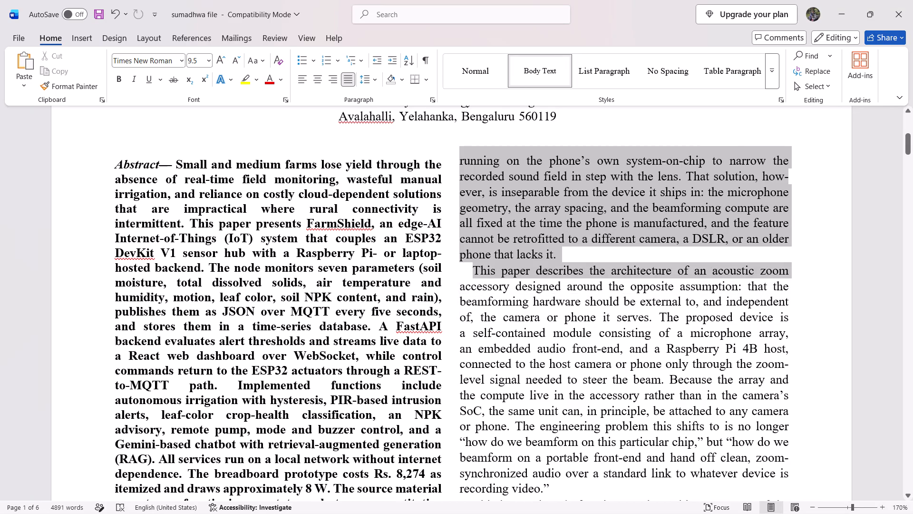
drag(783, 264, 783, 255)
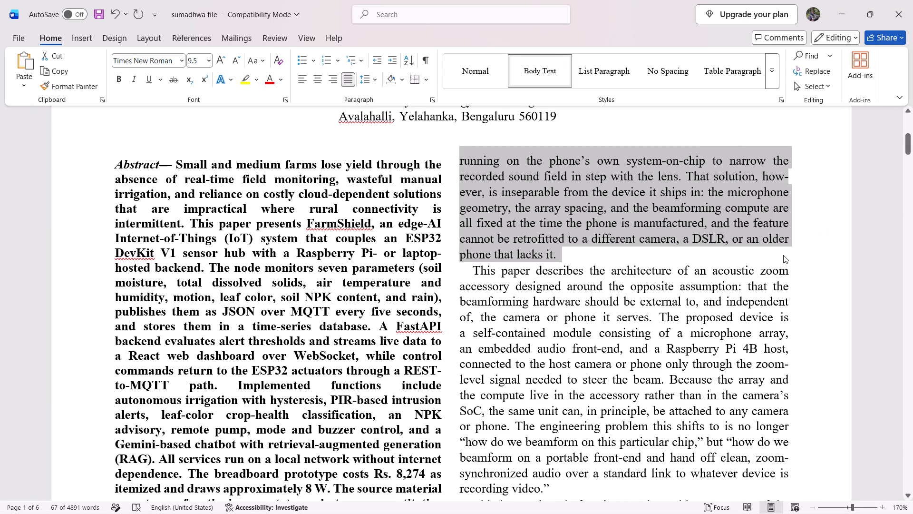
key(ctrl+v)
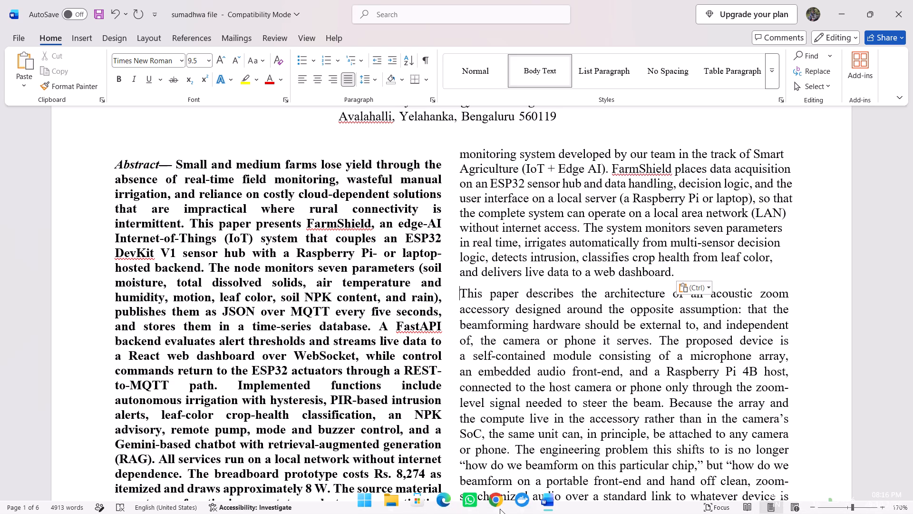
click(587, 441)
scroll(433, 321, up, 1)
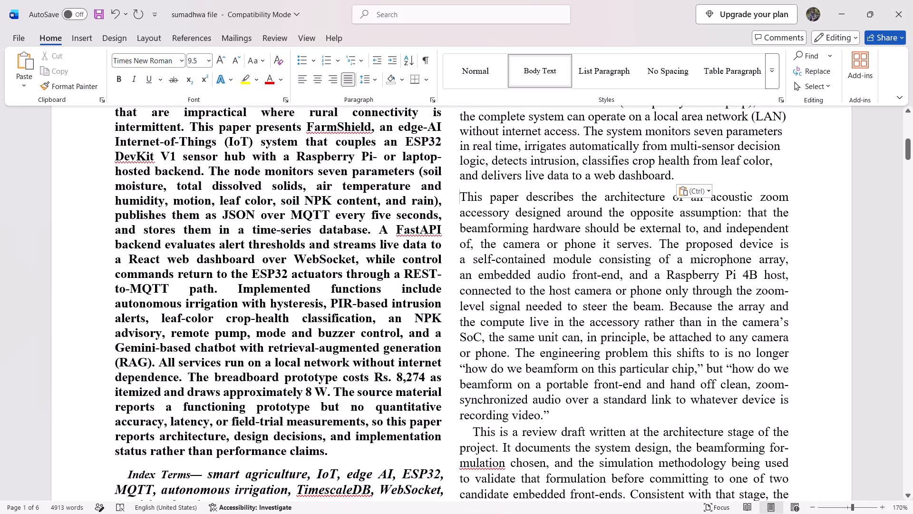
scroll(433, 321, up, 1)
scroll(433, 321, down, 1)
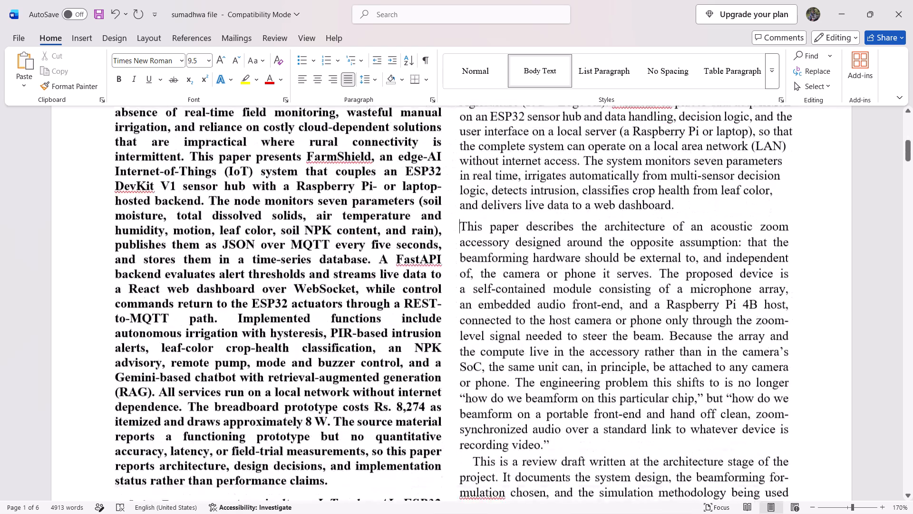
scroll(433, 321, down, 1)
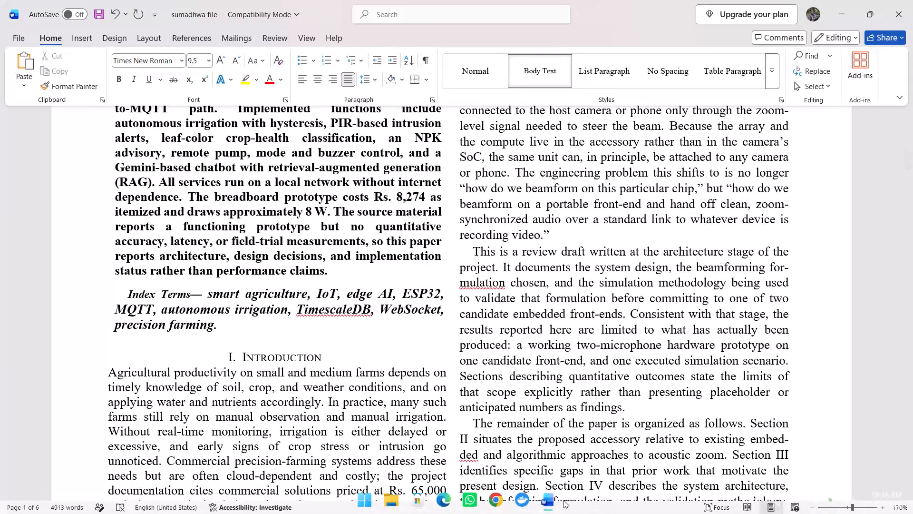
Switch to FarmShield_IEEE_Paper and copy the third Introduction paragraph from "This is a prototype-stage report" through "Section IV describes the methodology, covering".
click(550, 500)
click(498, 442)
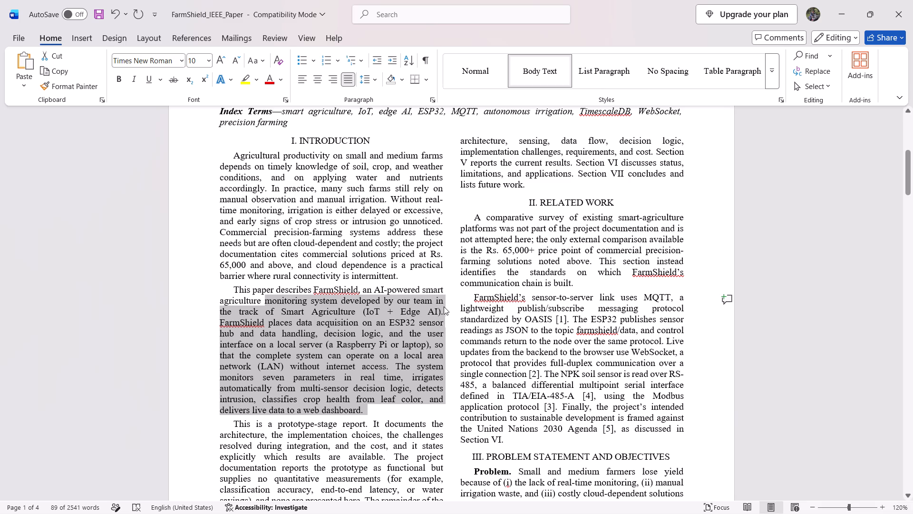
scroll(347, 398, down, 2)
scroll(347, 398, up, 1)
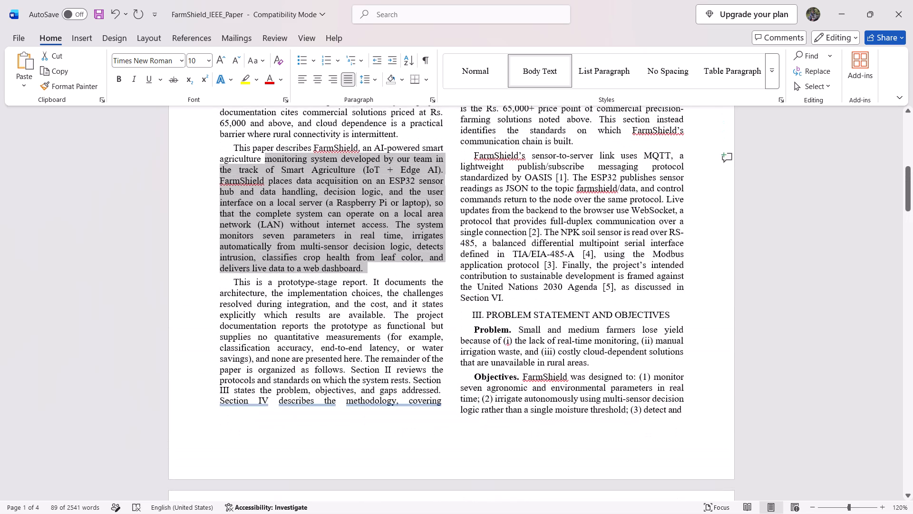
drag(233, 283, 445, 406)
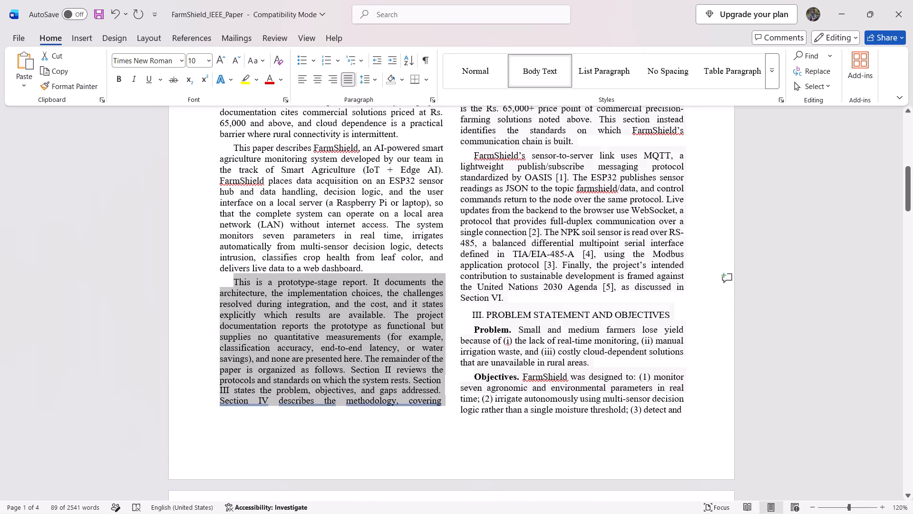
drag(445, 406, 444, 407)
key(ctrl+c)
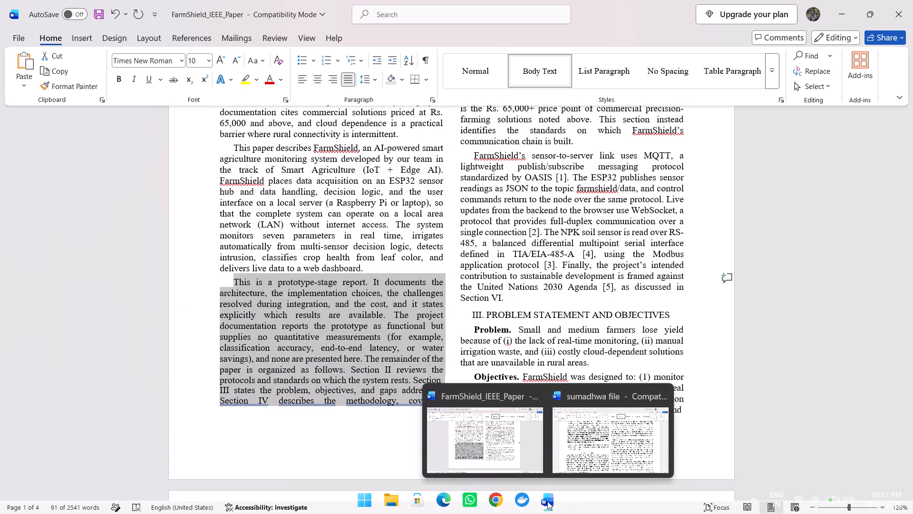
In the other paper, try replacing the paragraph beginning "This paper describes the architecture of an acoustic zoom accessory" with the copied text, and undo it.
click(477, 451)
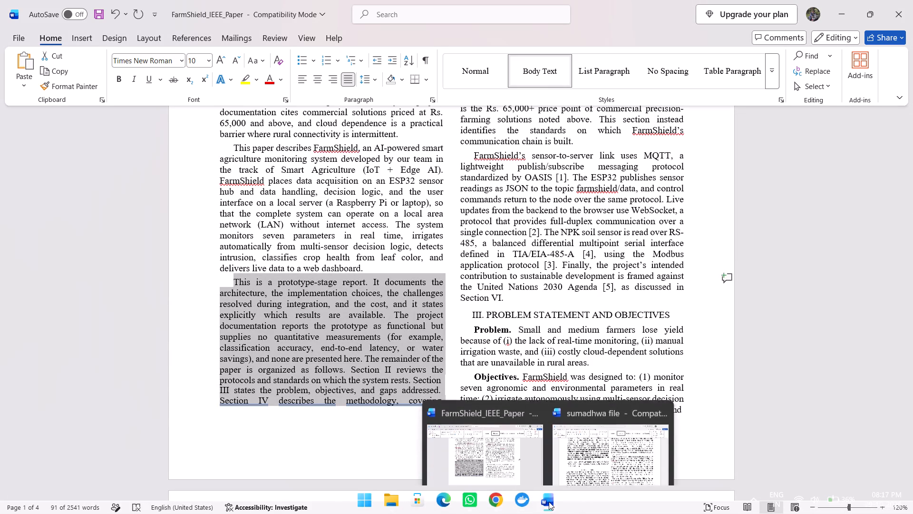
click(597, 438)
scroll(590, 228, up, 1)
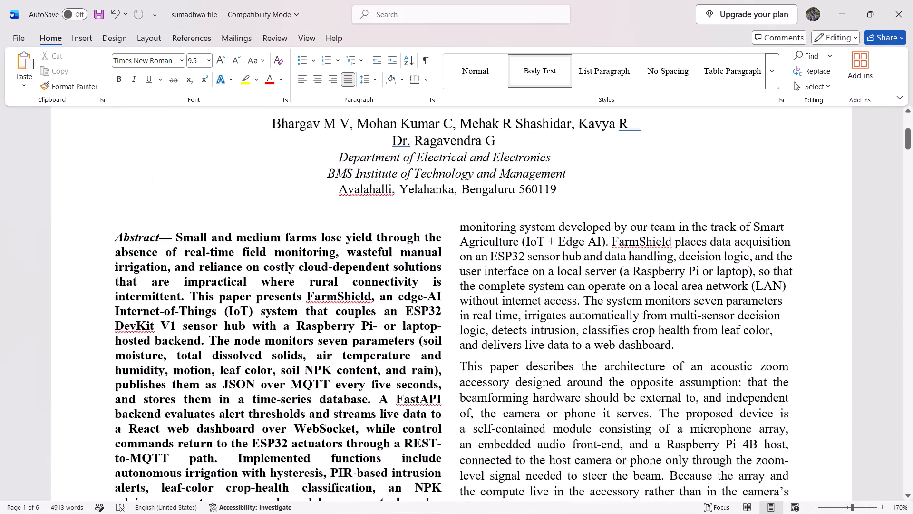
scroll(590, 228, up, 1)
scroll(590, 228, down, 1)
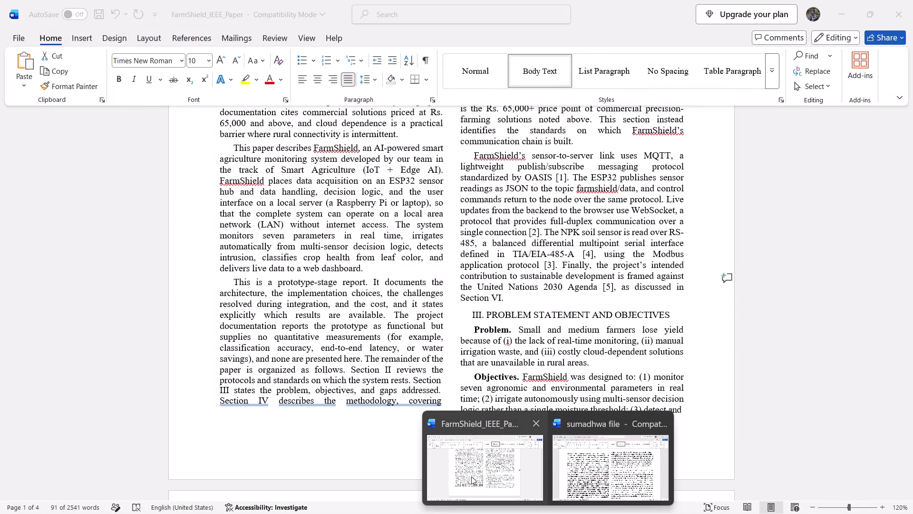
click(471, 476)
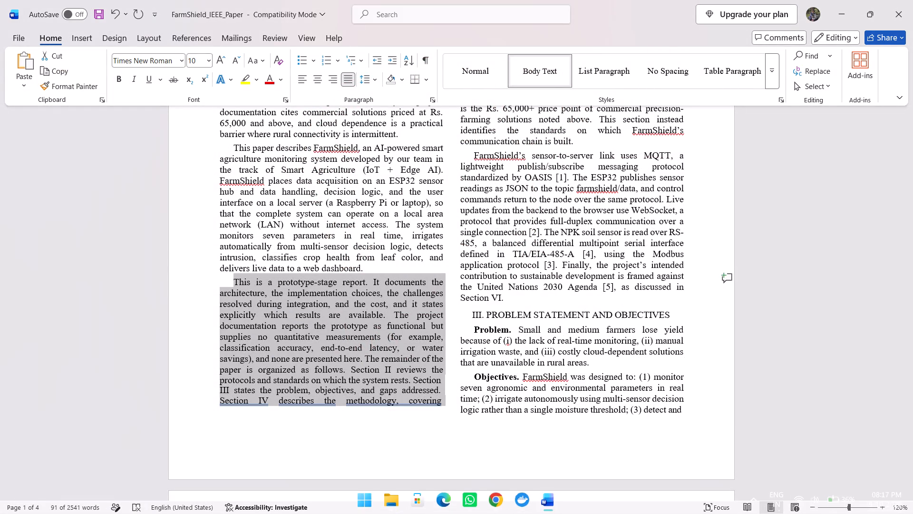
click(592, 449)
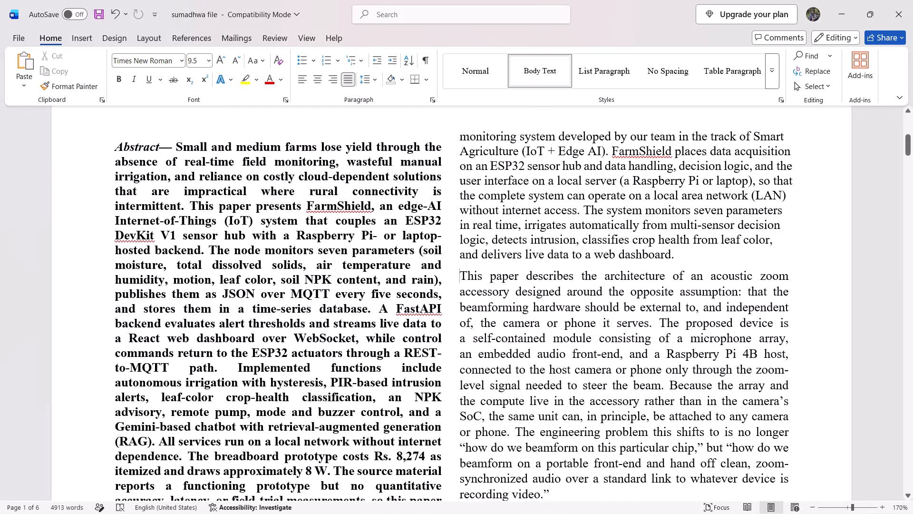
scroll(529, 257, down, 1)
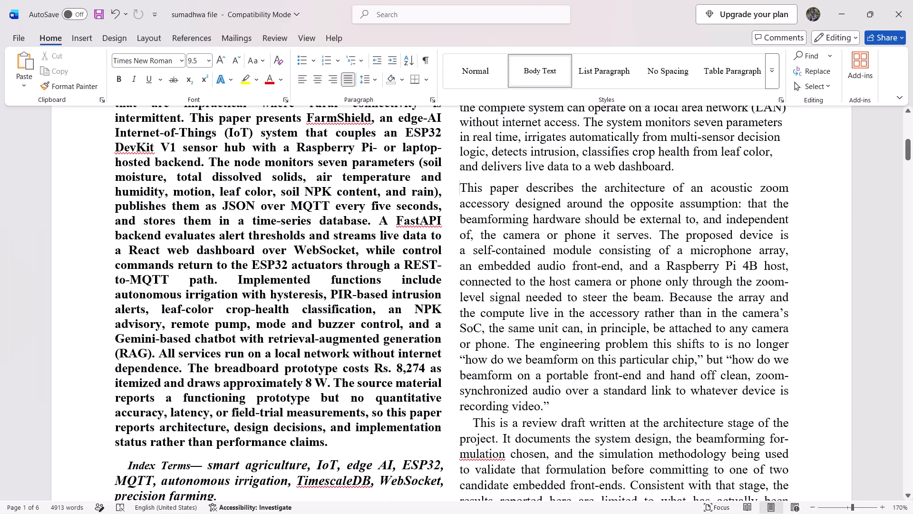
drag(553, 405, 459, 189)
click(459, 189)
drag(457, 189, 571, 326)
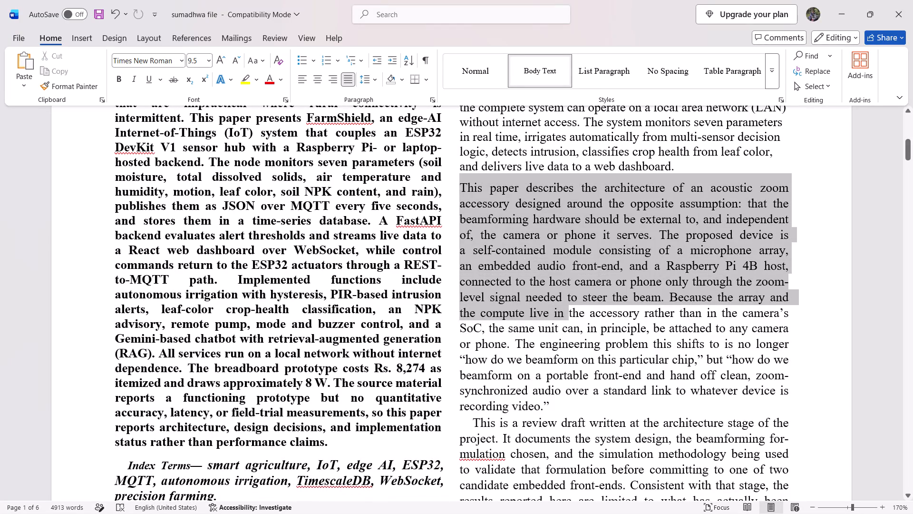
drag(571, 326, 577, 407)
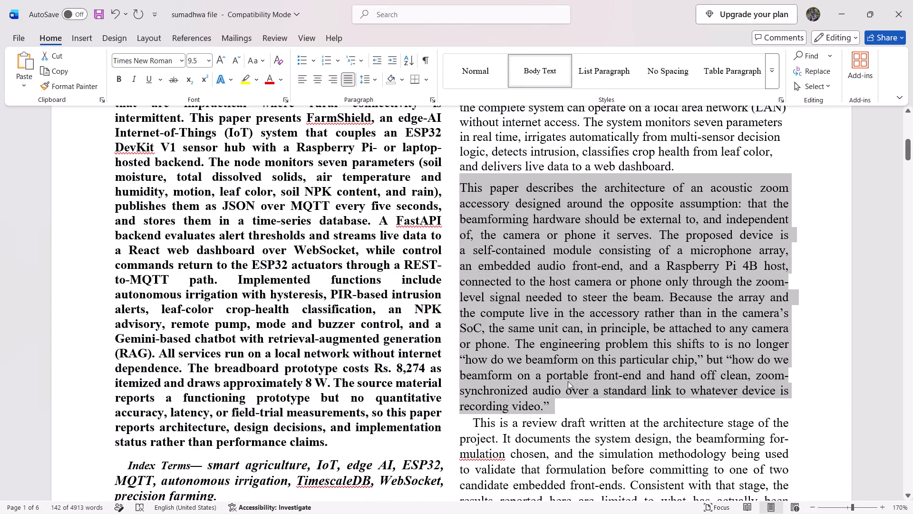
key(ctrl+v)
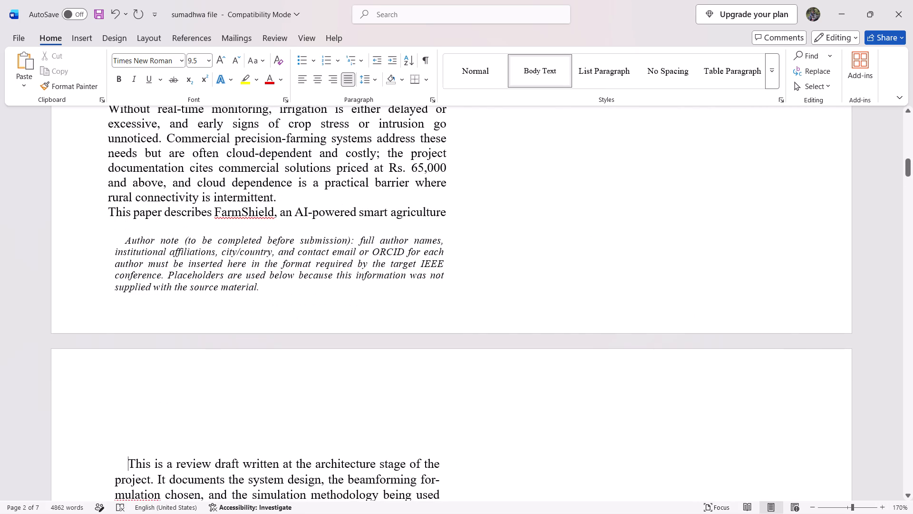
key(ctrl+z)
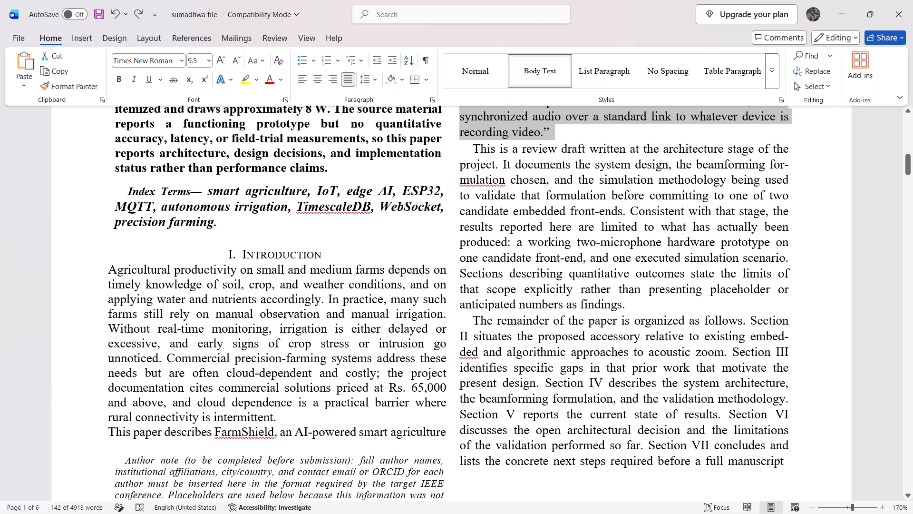
Start a new line after "and delivers live data to a web dashboard." and paste the copied prototype-stage report paragraph there.
scroll(597, 264, up, 2)
right_click(597, 264)
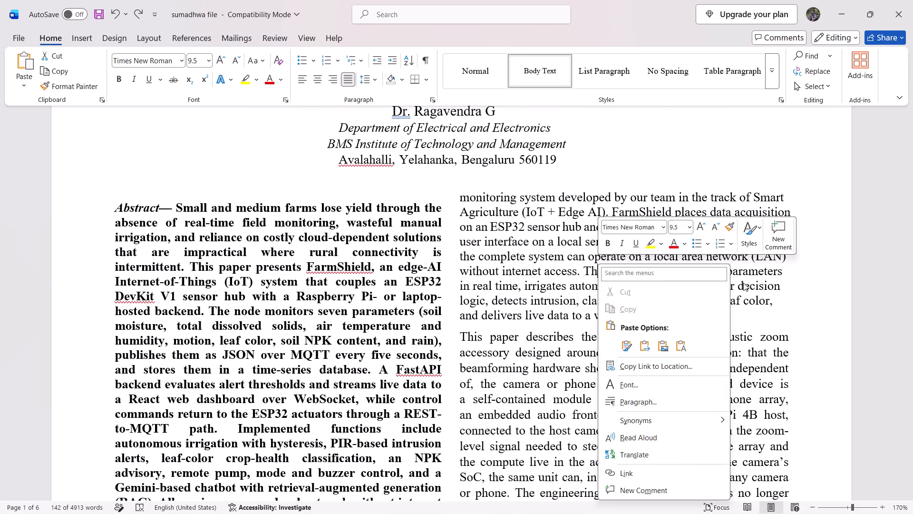
click(790, 293)
click(677, 316)
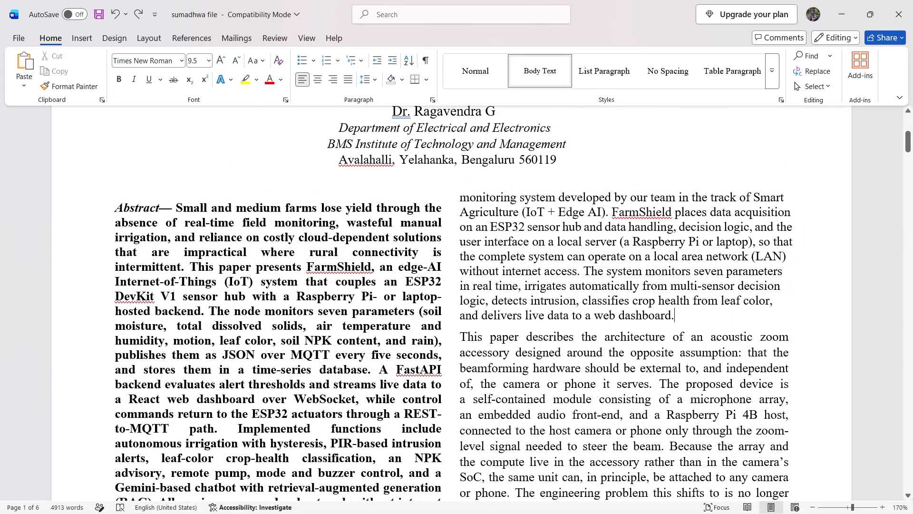
key(space)
key(Return)
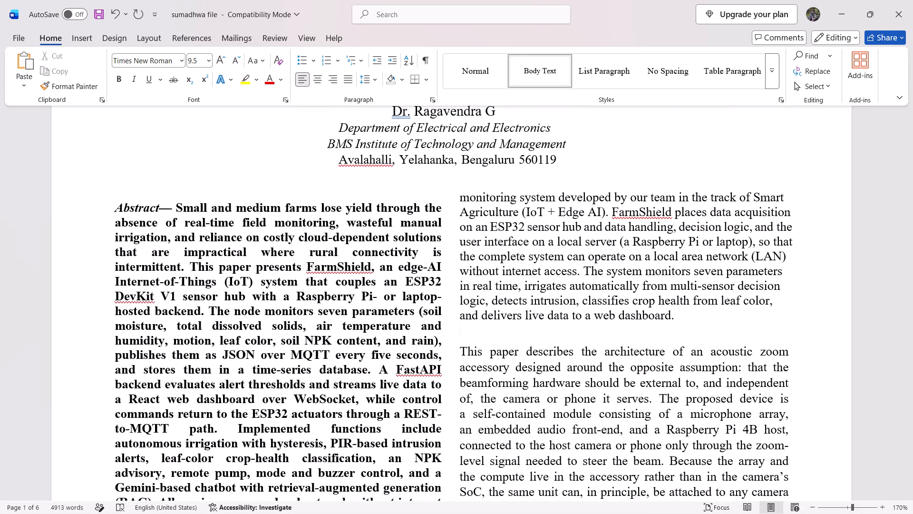
key(ctrl+v)
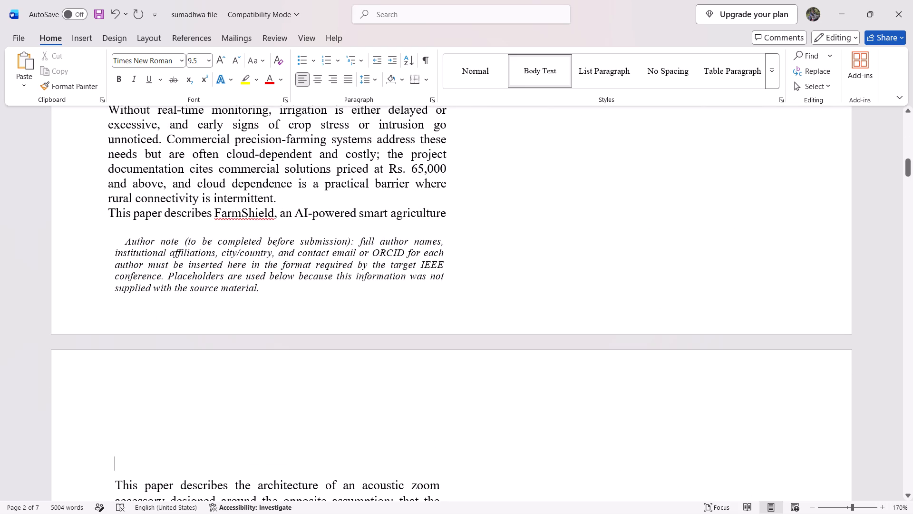
scroll(466, 378, up, 2)
scroll(476, 347, down, 1)
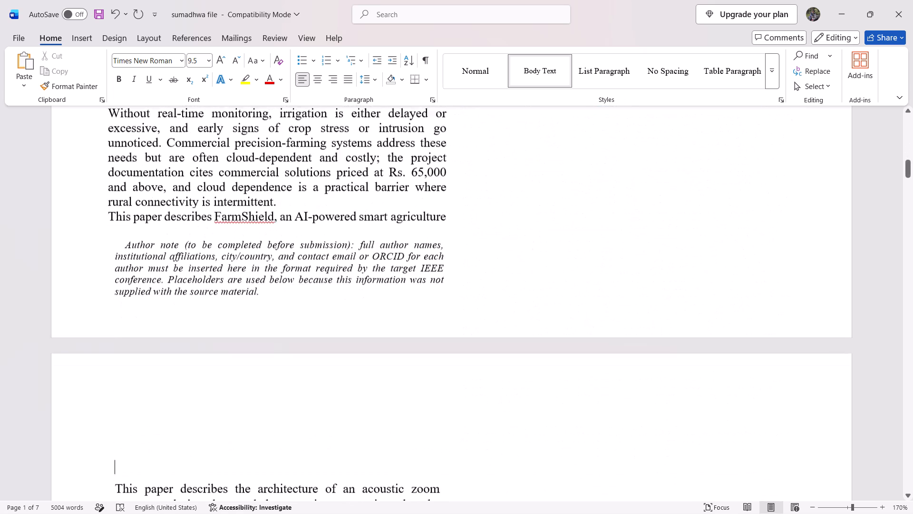
Delete the acoustic zoom accessory paragraph from "This paper describes the architecture" through "device is recording video" and remove the blank lines before "This is a review draft".
scroll(476, 347, down, 2)
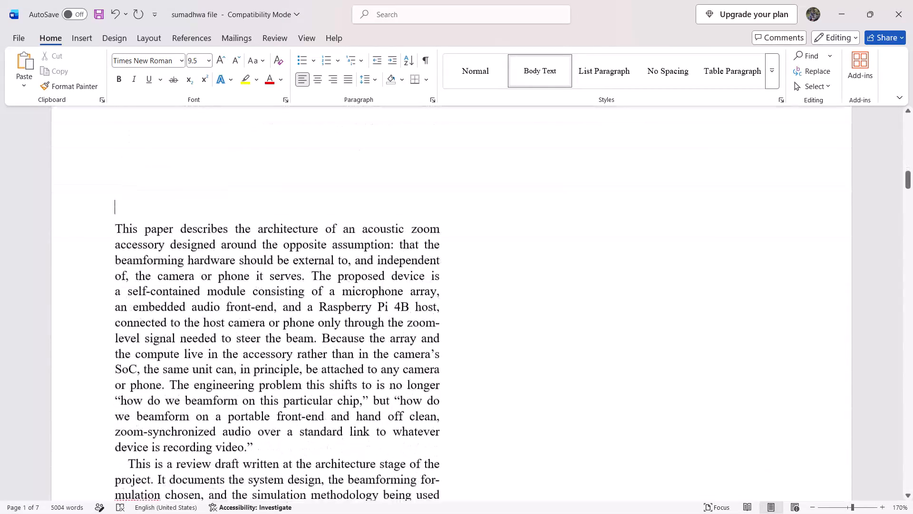
scroll(476, 347, down, 2)
drag(269, 379, 197, 394)
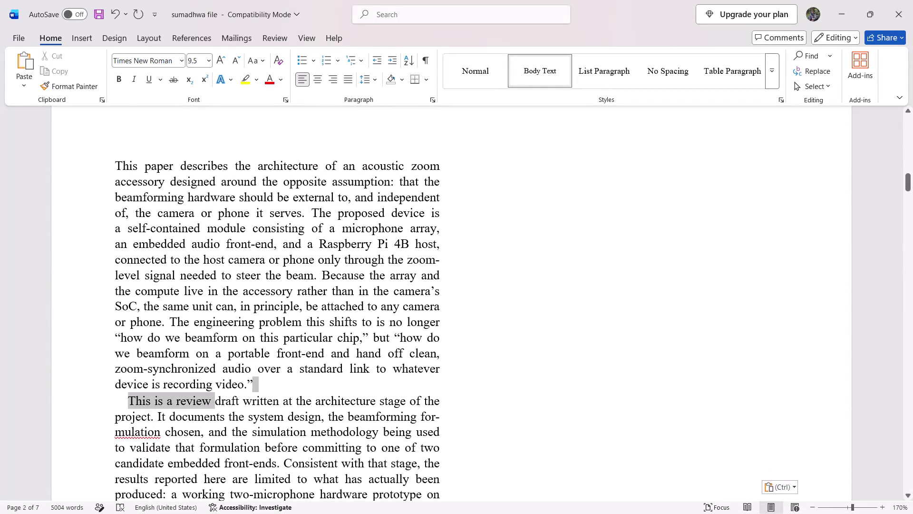
drag(197, 394, 91, 165)
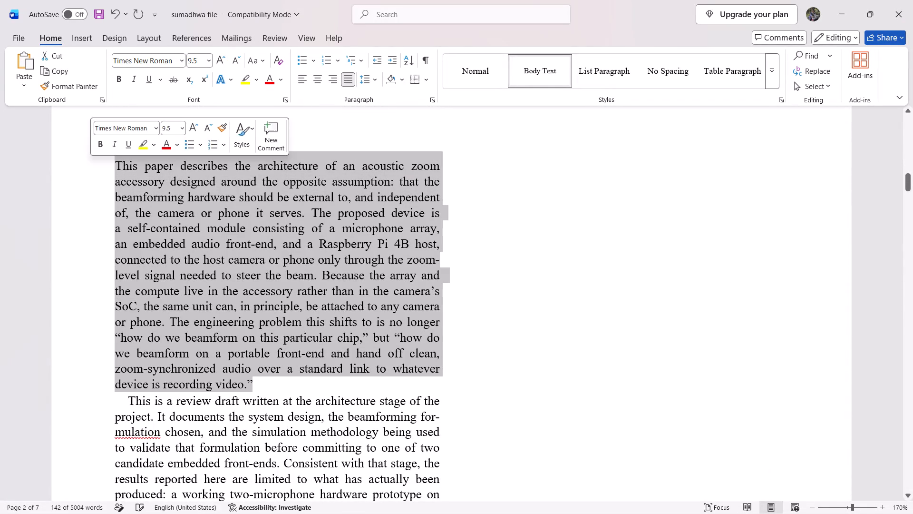
key(BackSpace)
key(BackSpace)
key(BackSpace)
key(BackSpace)
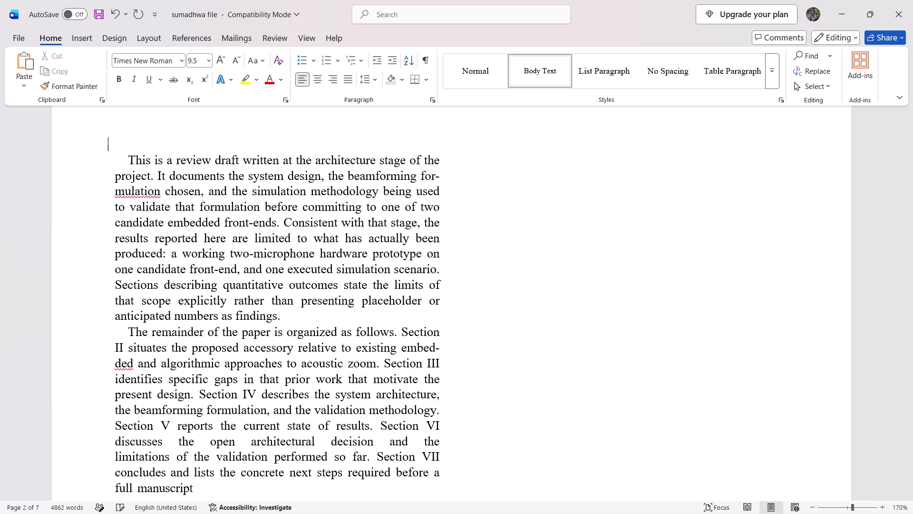
key(BackSpace)
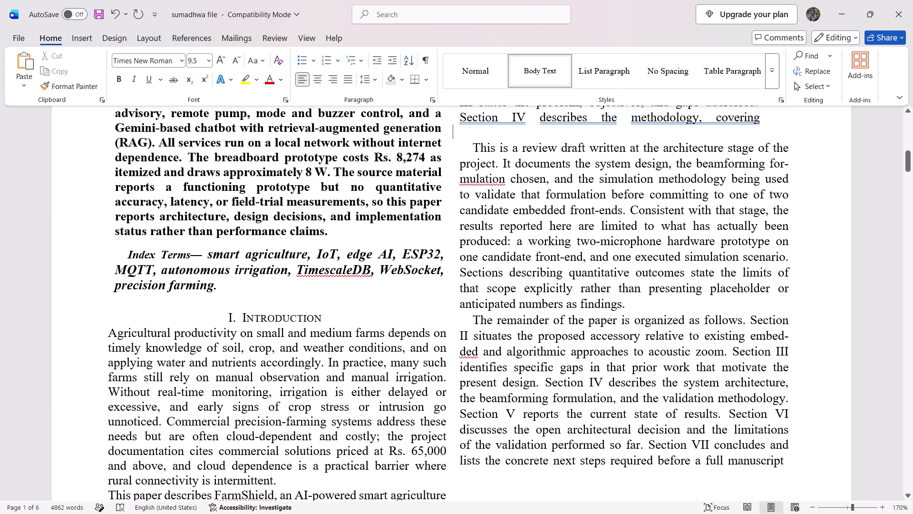
key(BackSpace)
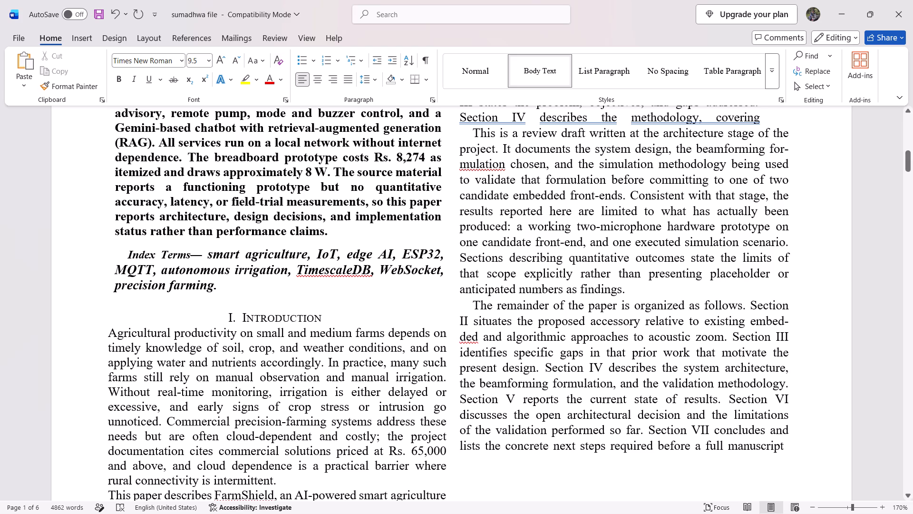
In the pasted prototype-stage report paragraph, join the broken lines before "III states the problem" and "Section IV describes", keeping correct spacing and the period after "addressed".
scroll(526, 203, up, 1)
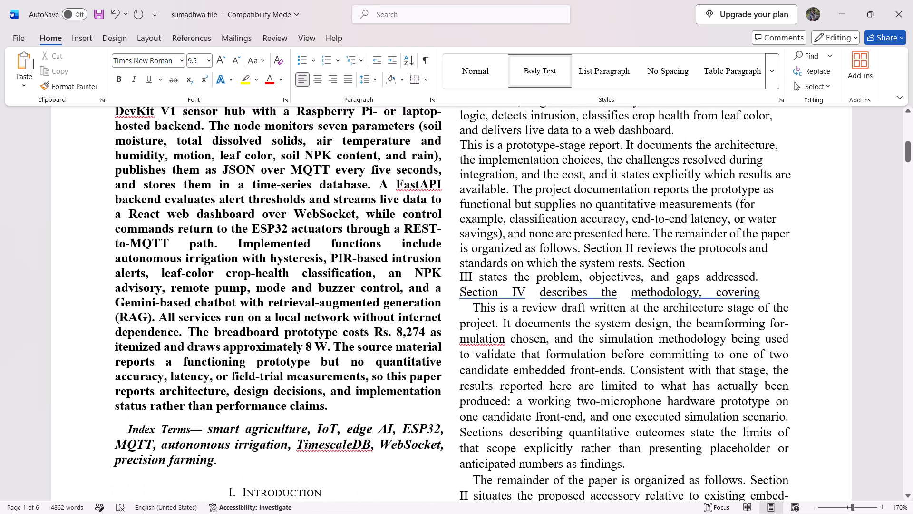
scroll(526, 203, up, 1)
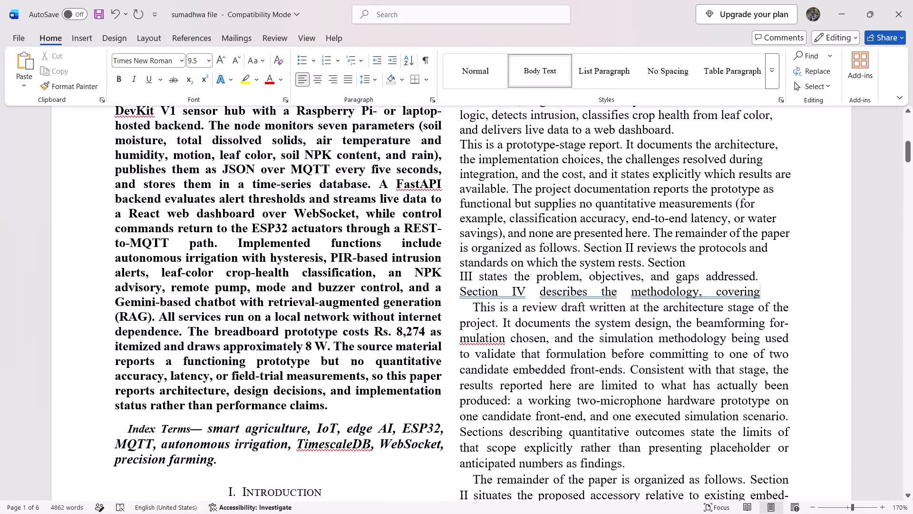
click(457, 280)
key(BackSpace)
key(BackSpace)
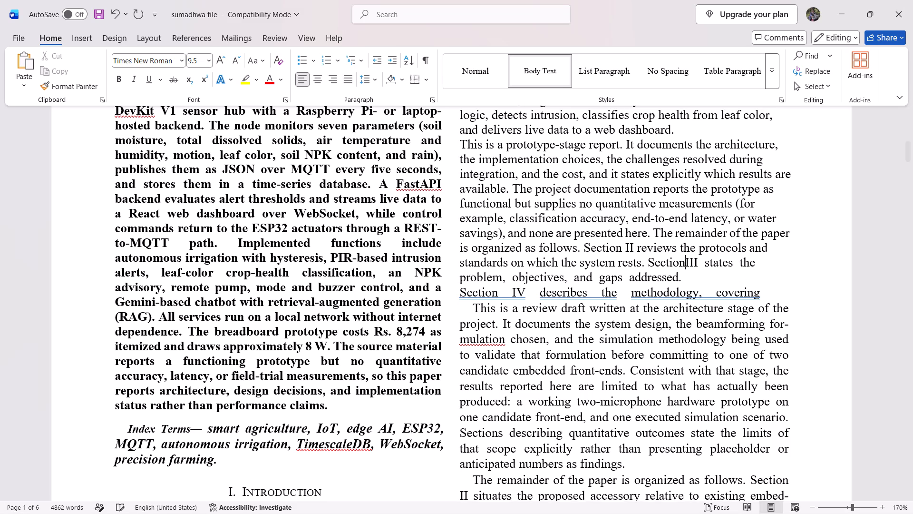
key(space)
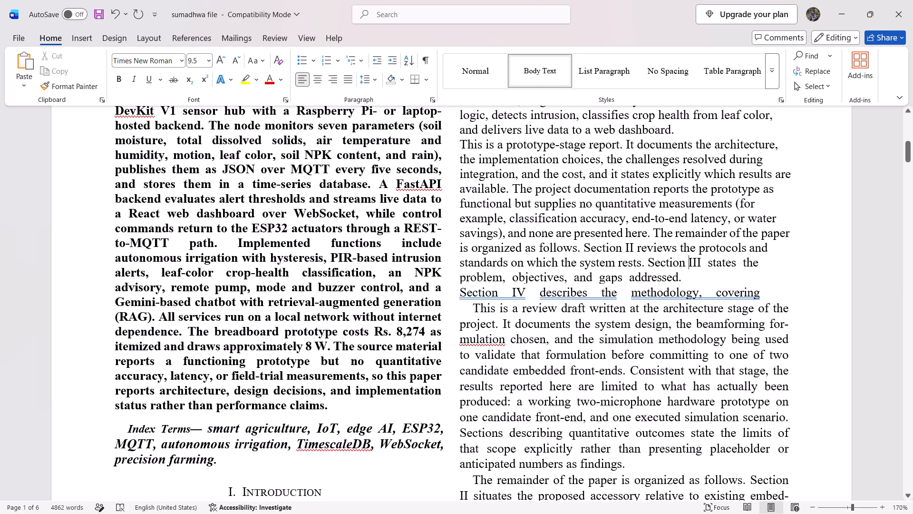
click(461, 293)
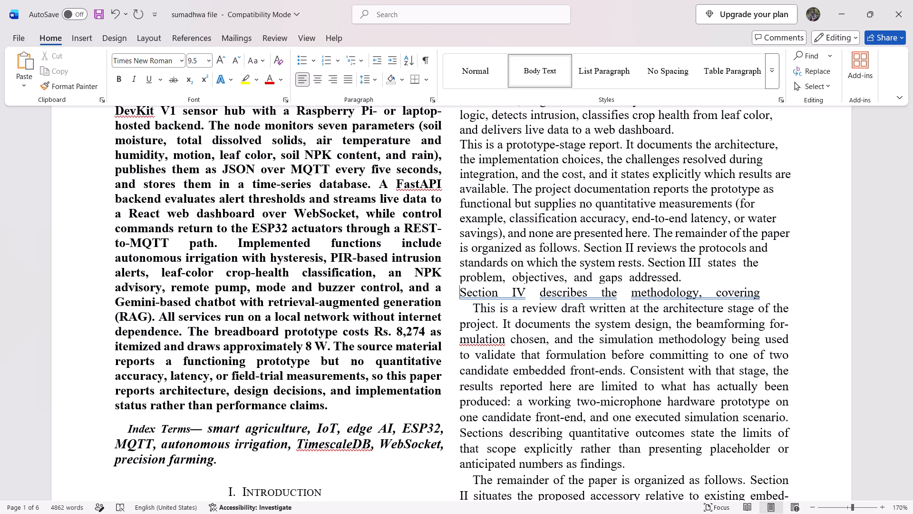
key(BackSpace)
key(BackSpace)
key(BackSpace)
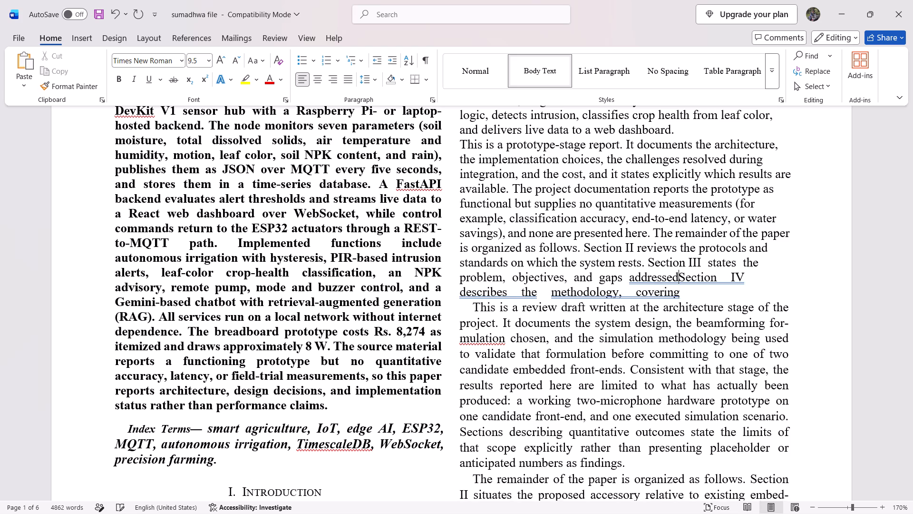
key(space)
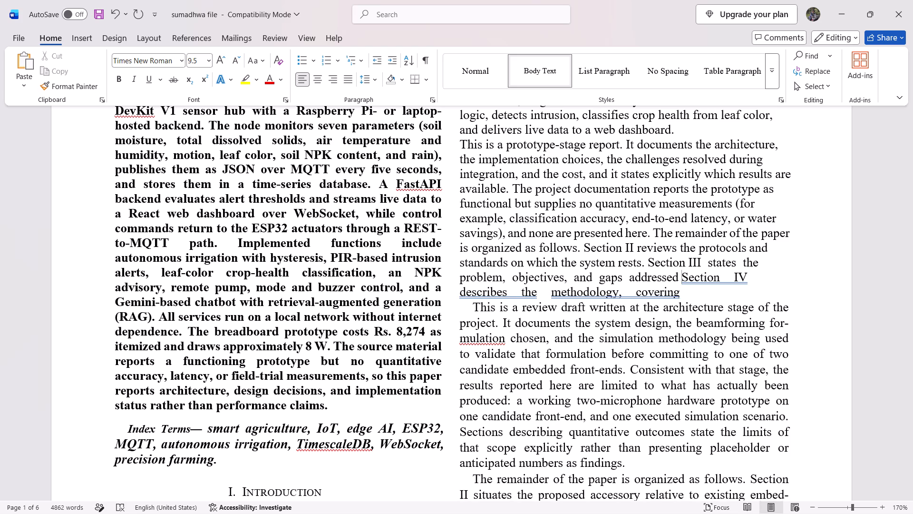
key(BackSpace)
text(.)
key(space)
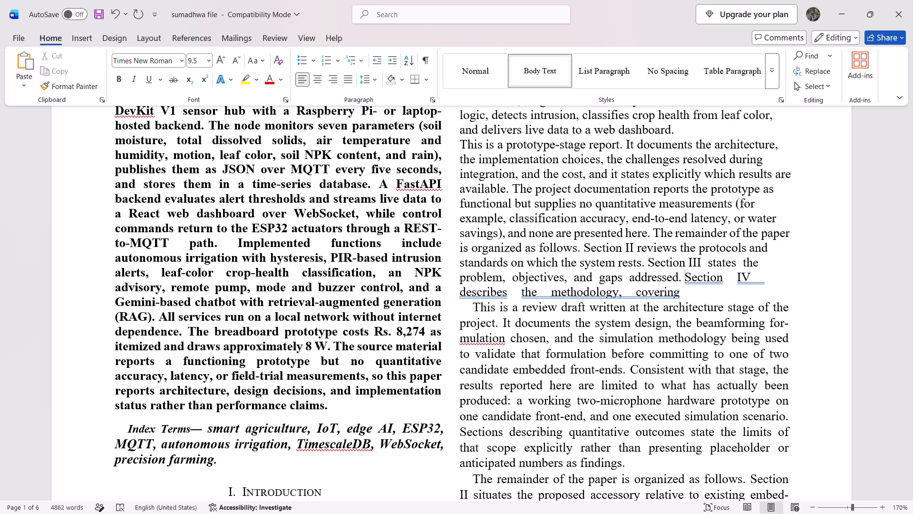
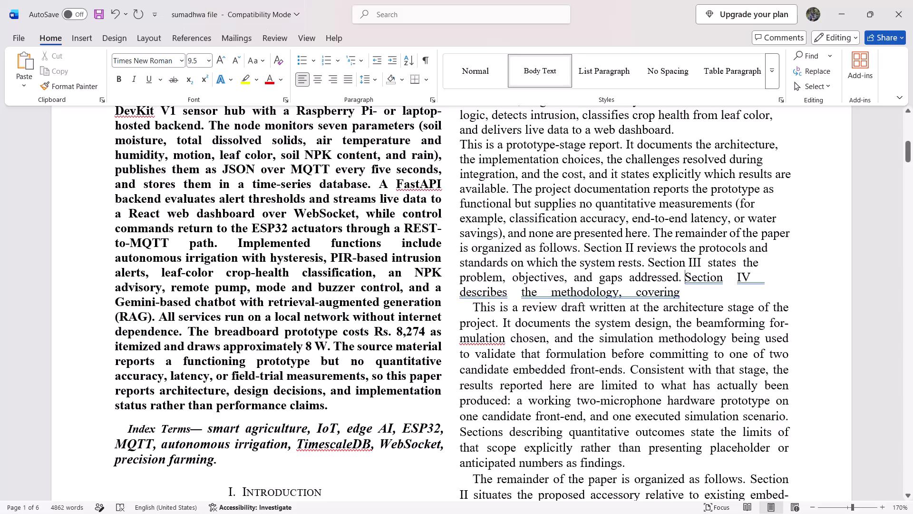
In FarmShield_IEEE_Paper, copy the end of the Introduction from "architecture, sensing, data flow" through "lists future work.".
scroll(5, 221, down, 2)
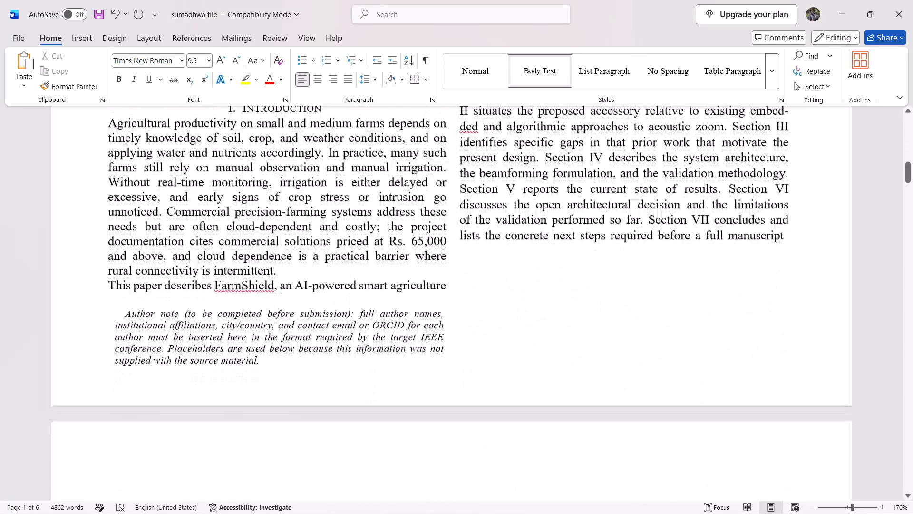
scroll(5, 221, up, 1)
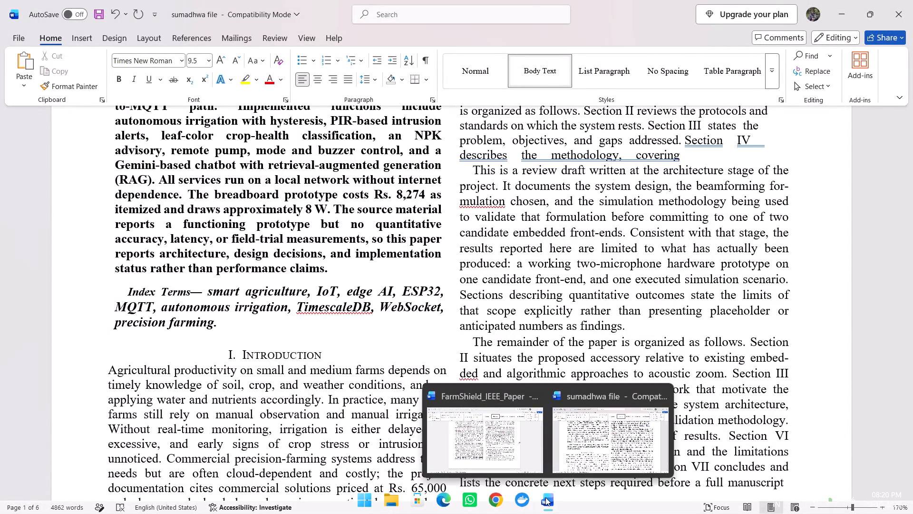
click(495, 452)
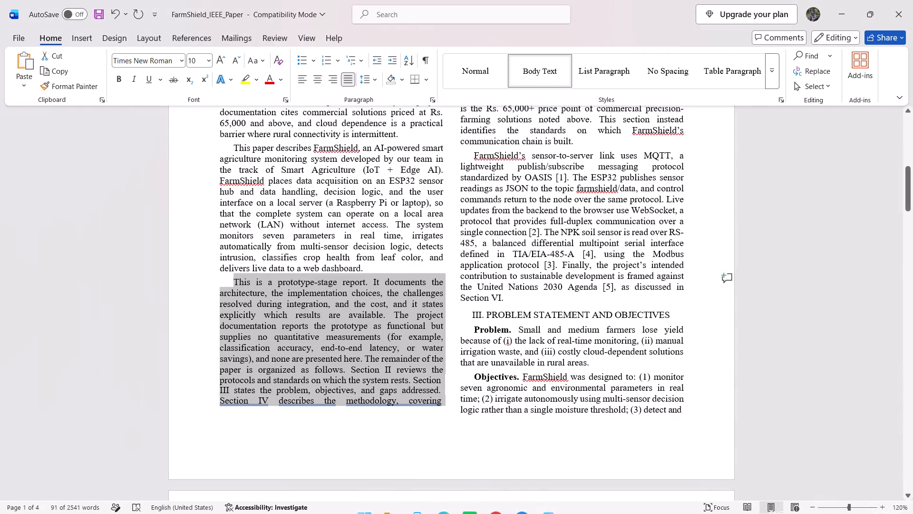
scroll(505, 302, up, 2)
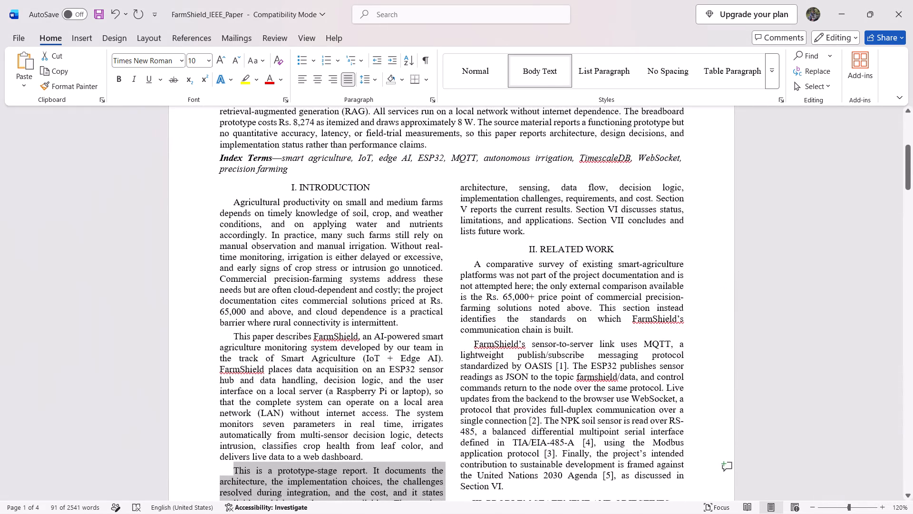
drag(458, 187, 526, 236)
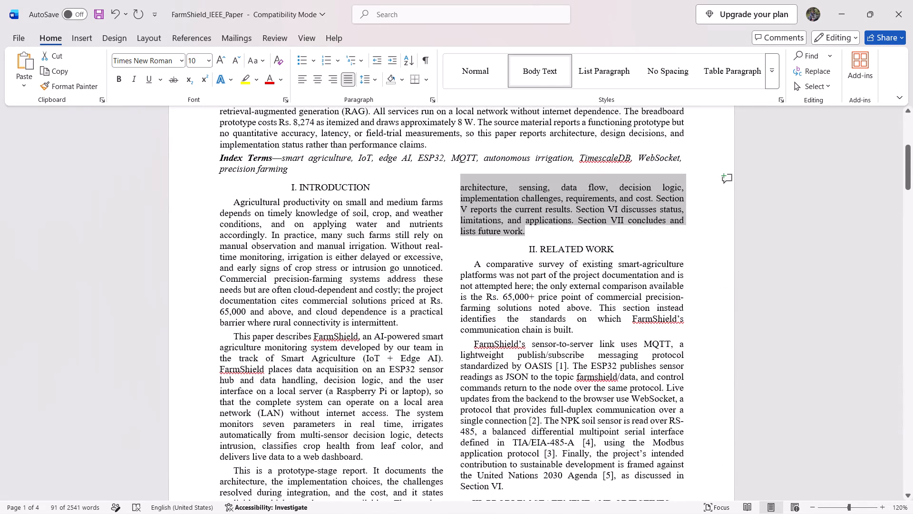
drag(526, 236, 526, 237)
key(ctrl+c)
key(ctrl+space)
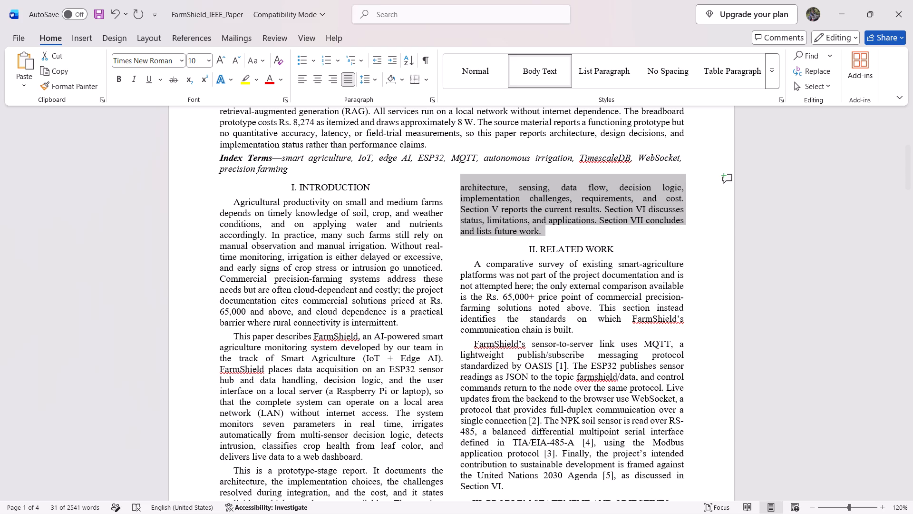
key(ctrl+c)
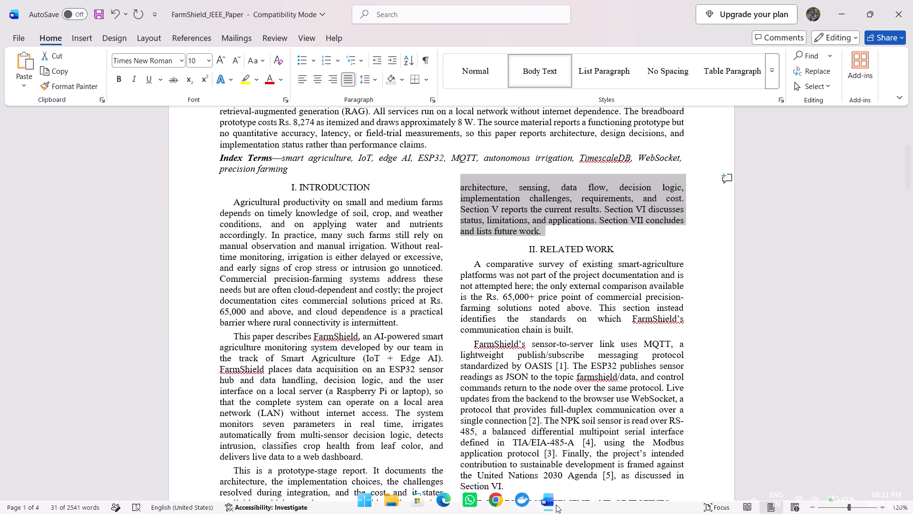
In the sumadhwa file, add a space after "describes the methodology, covering" and paste the copied text there.
click(624, 443)
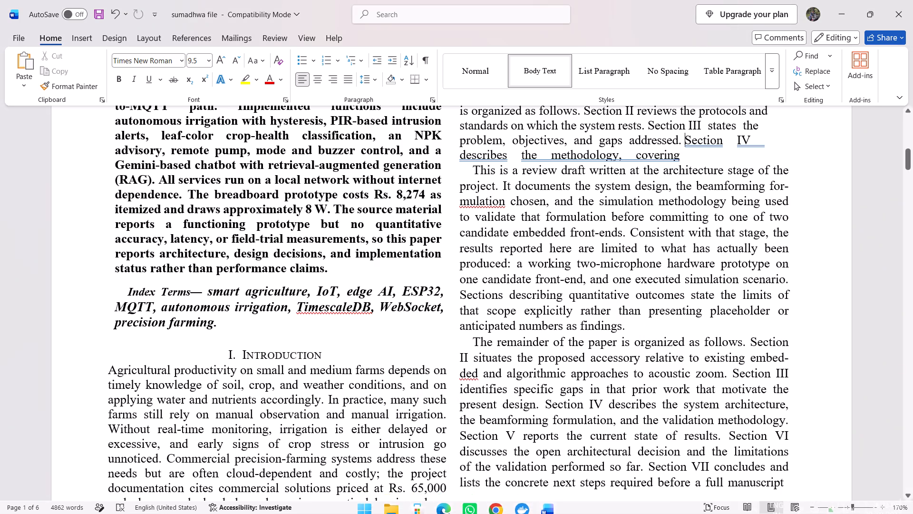
click(681, 158)
key(space)
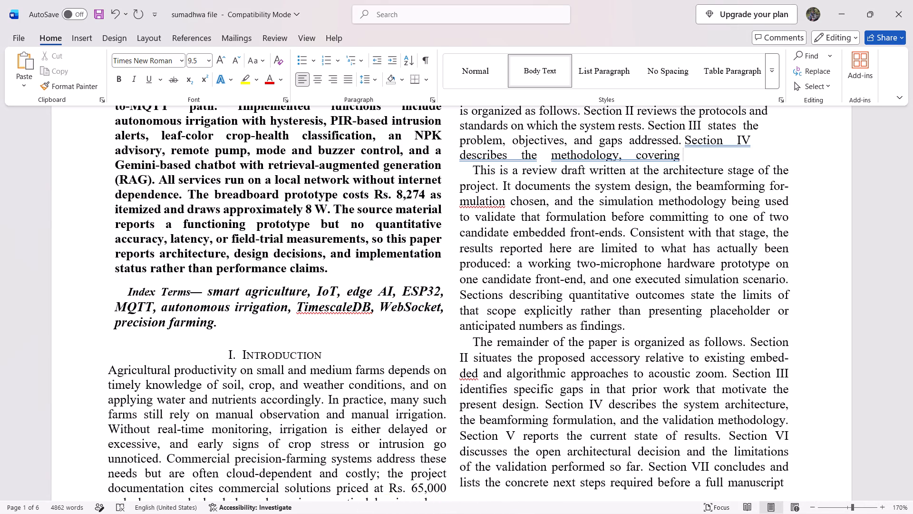
key(ctrl+v)
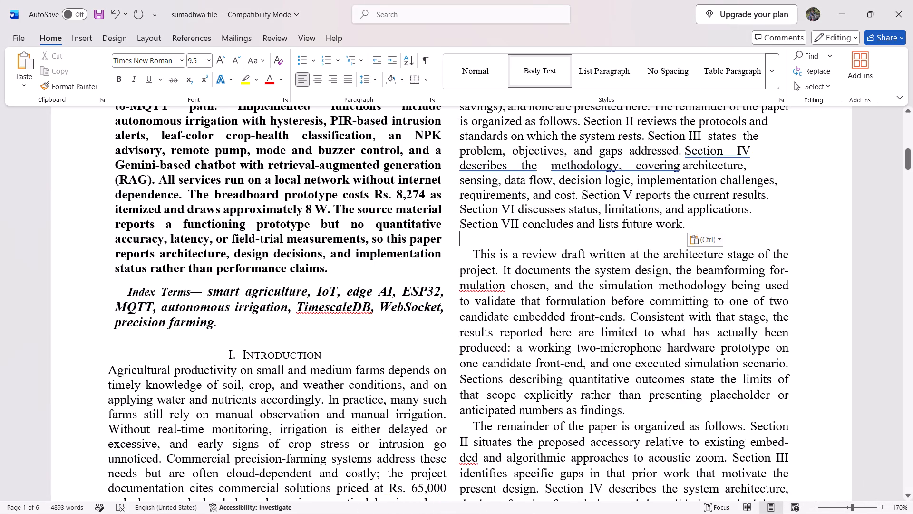
Justify the second-column Introduction text from "monitoring system developed by our team" through "Section VII concludes and lists future work.".
scroll(625, 262, up, 1)
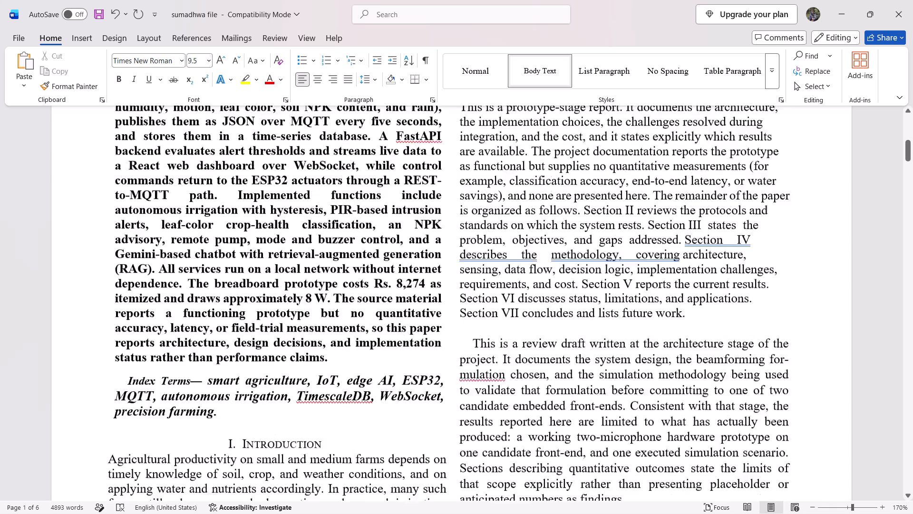
scroll(625, 262, up, 1)
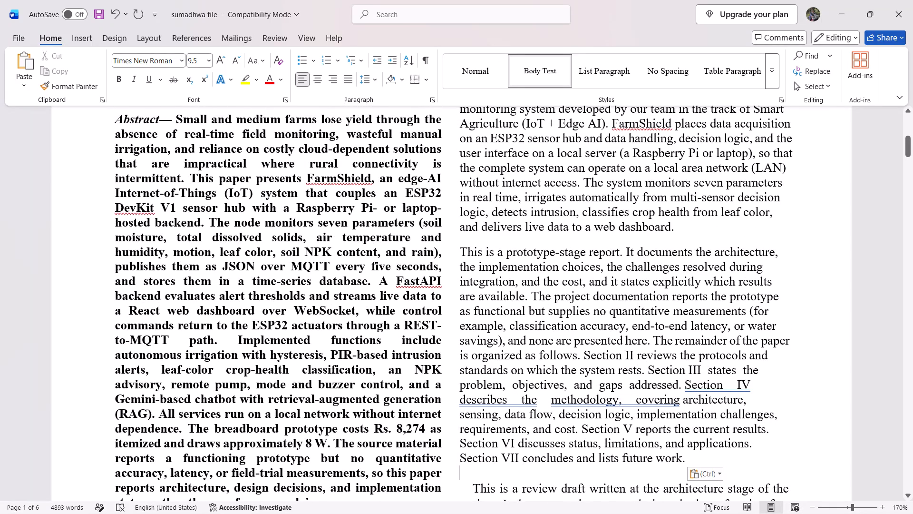
drag(699, 458, 480, 185)
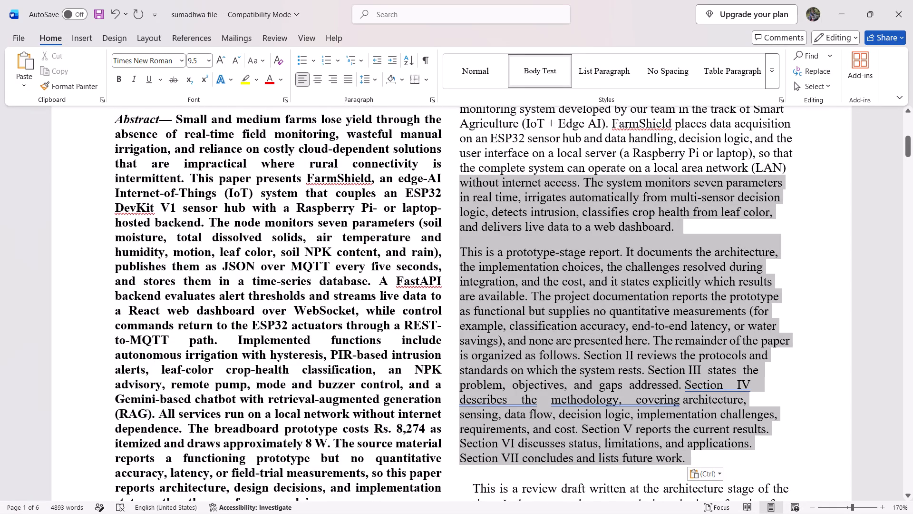
drag(480, 185, 516, 445)
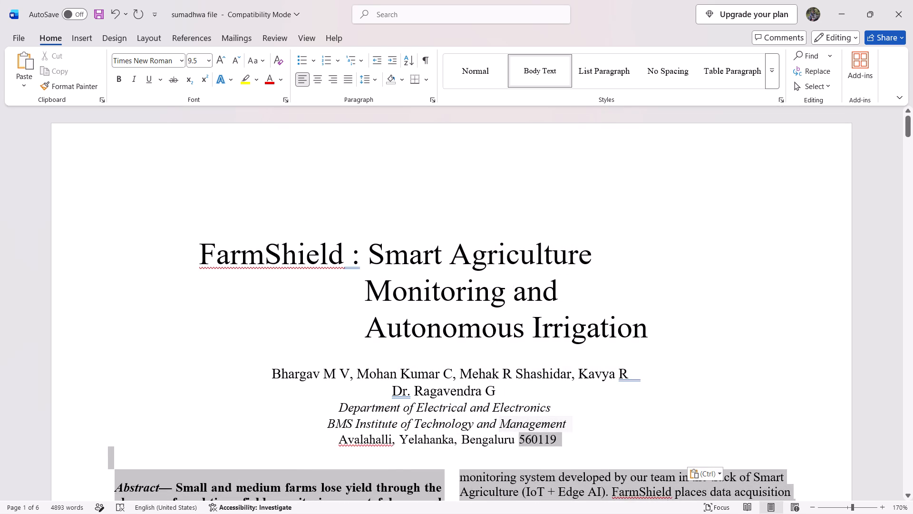
drag(516, 445, 465, 477)
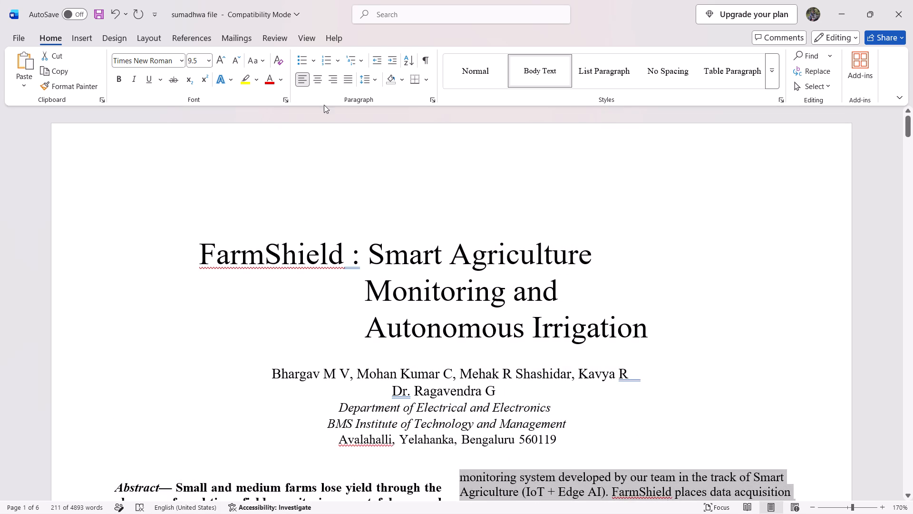
click(346, 81)
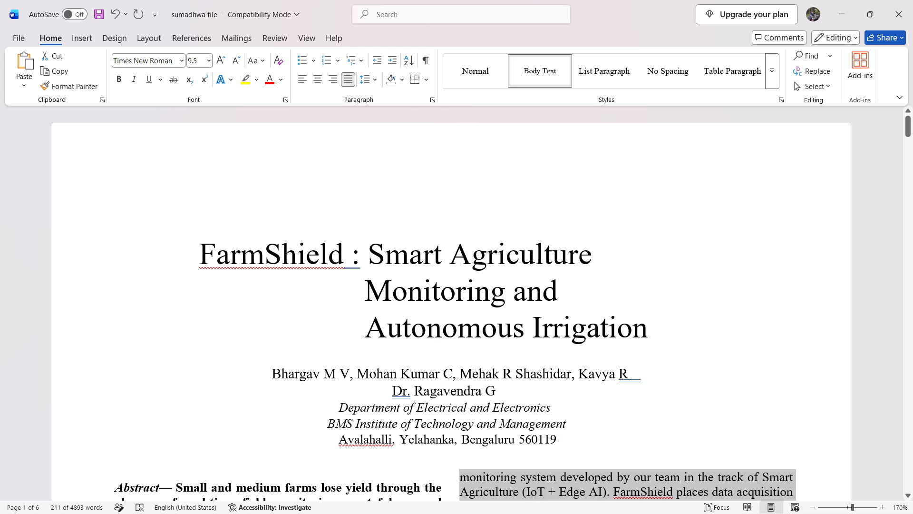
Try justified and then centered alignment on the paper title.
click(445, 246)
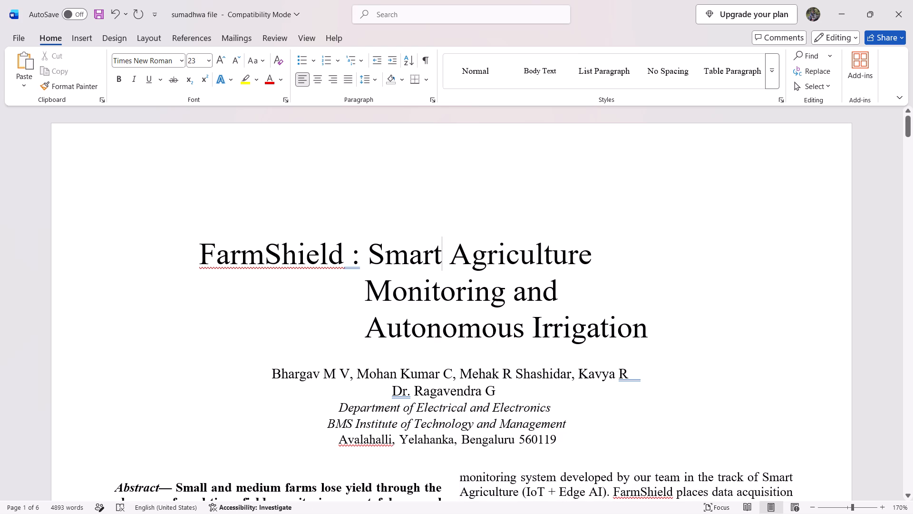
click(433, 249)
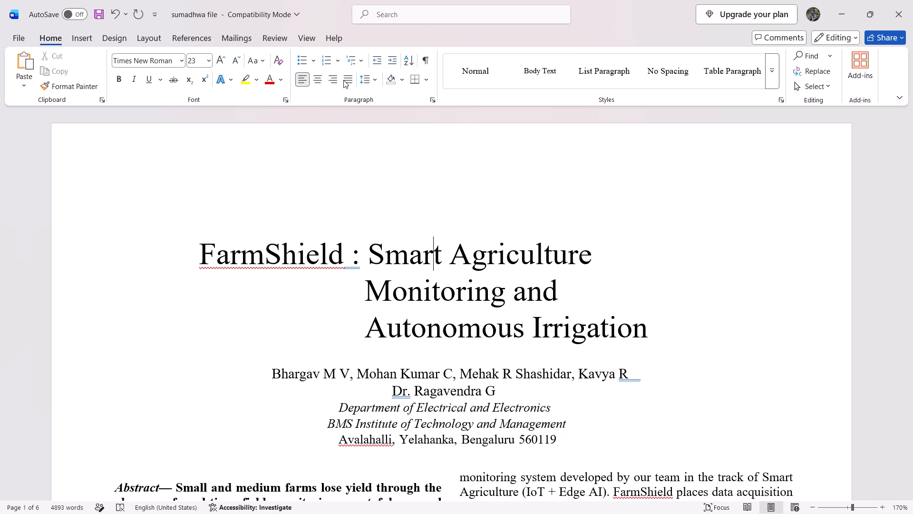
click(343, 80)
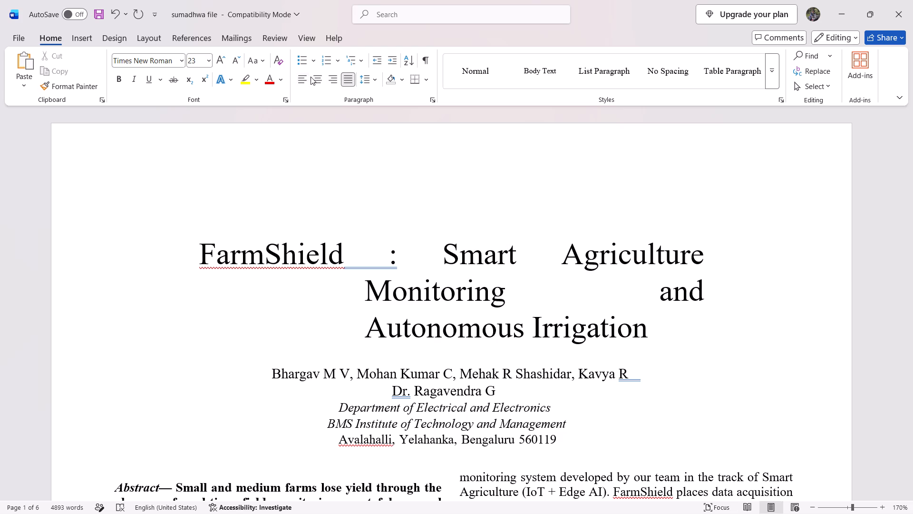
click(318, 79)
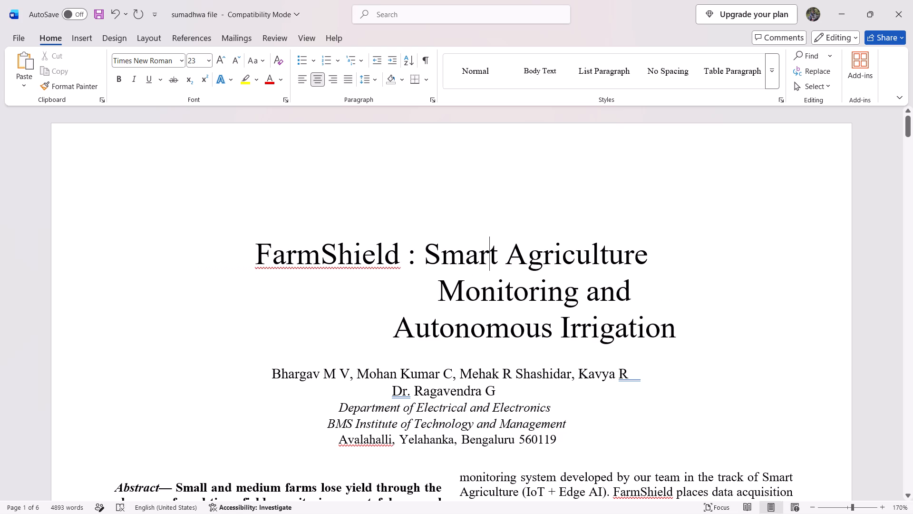
Set the title words "Smart Agriculture Monitoring and Autonomous Irrigation" to font size 20.
drag(424, 262, 699, 330)
click(205, 62)
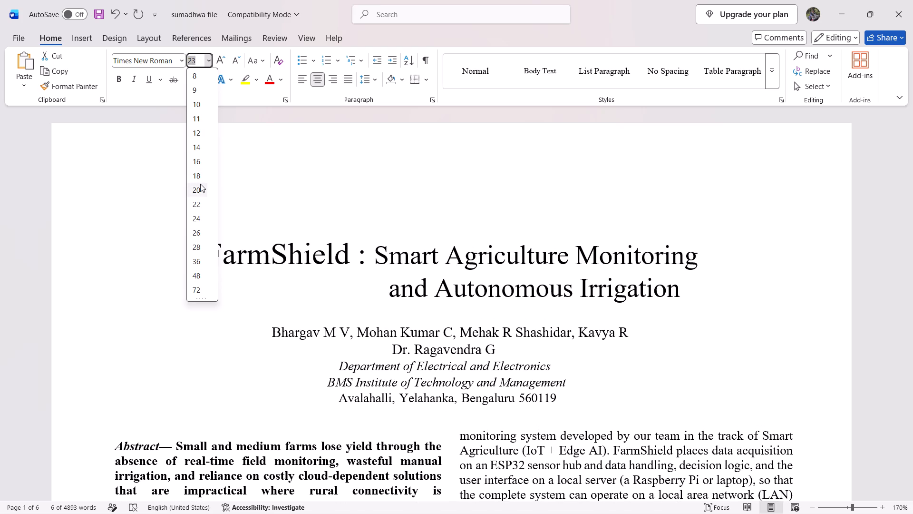
click(200, 184)
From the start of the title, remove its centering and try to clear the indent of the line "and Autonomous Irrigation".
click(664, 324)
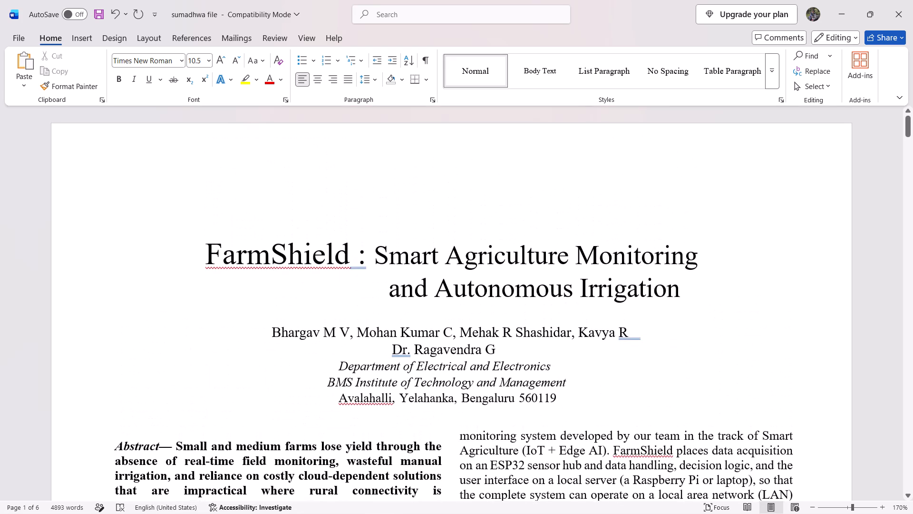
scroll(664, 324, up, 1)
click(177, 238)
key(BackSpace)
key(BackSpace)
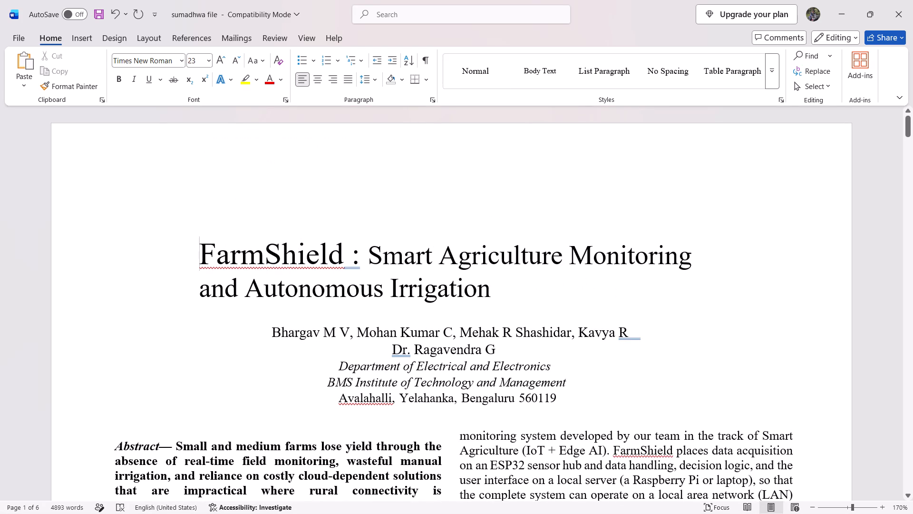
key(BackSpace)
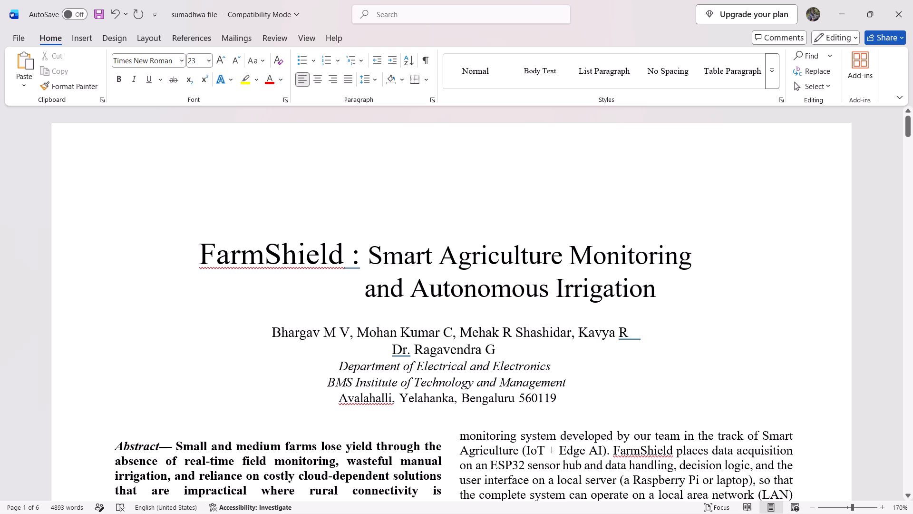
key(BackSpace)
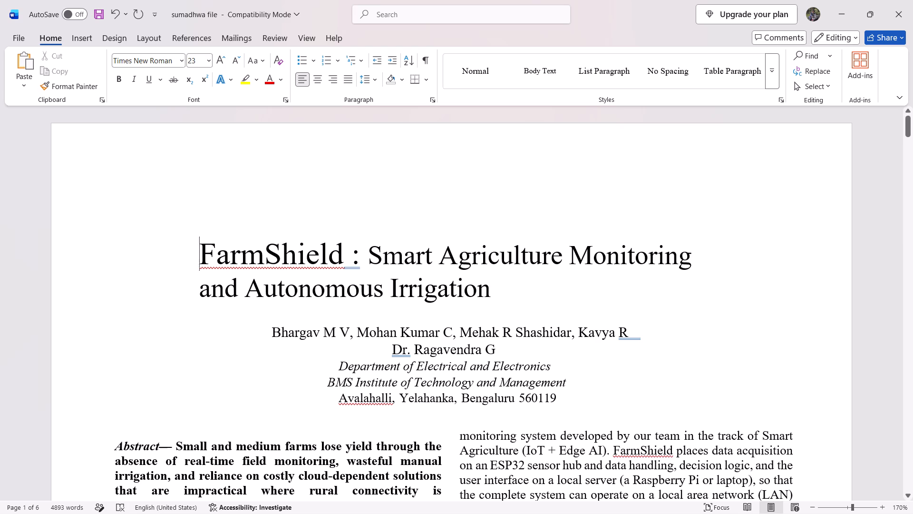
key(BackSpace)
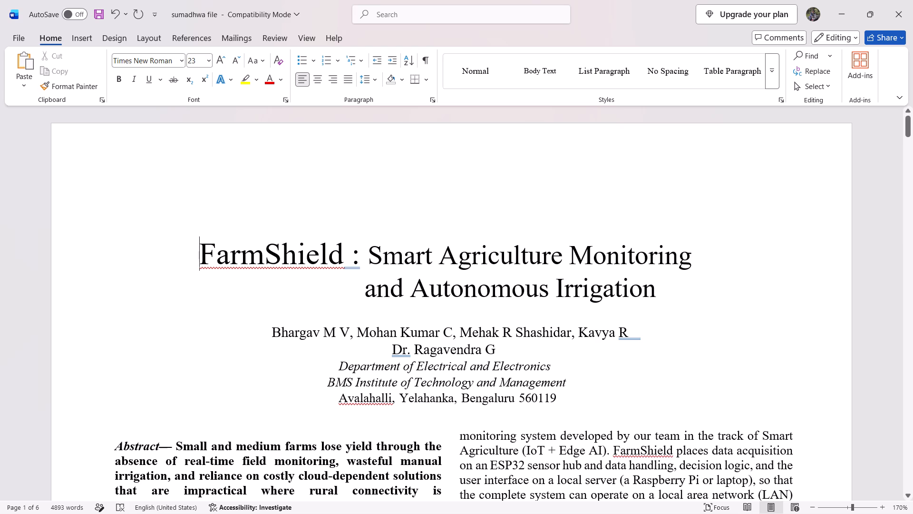
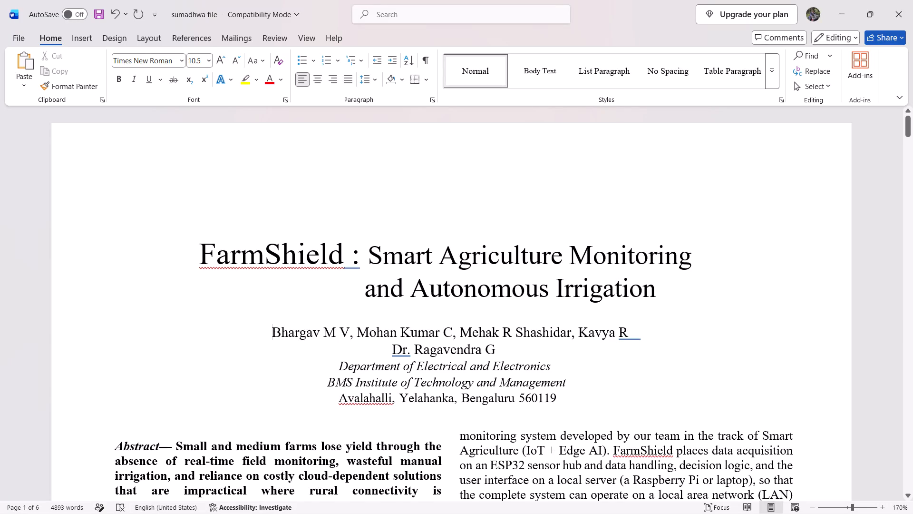
Compare where the Introduction ends and Related Work begins in sumadhwa file and in FarmShield_IEEE_Paper.
scroll(174, 321, down, 4)
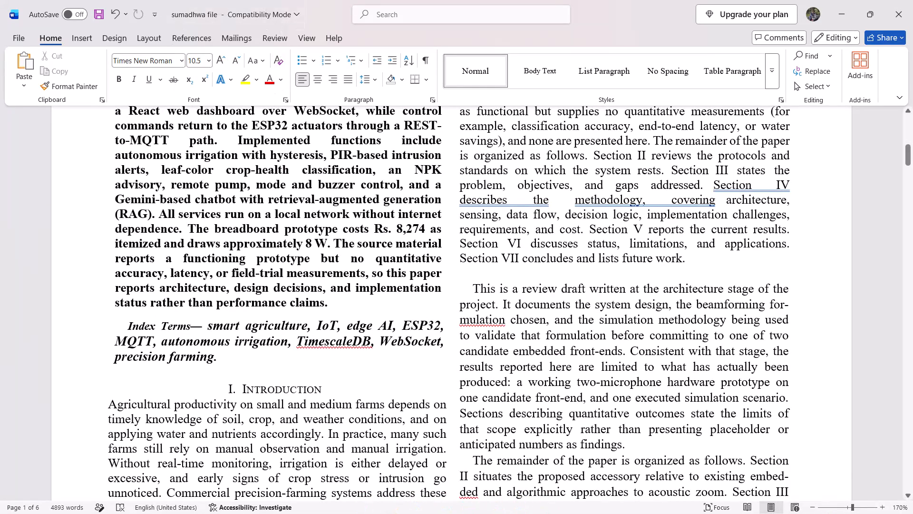
scroll(76, 280, down, 5)
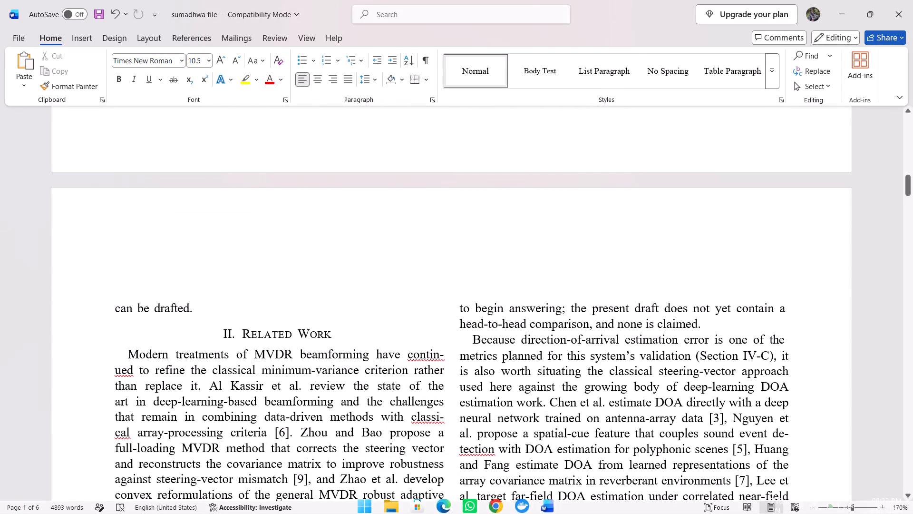
click(546, 504)
click(501, 460)
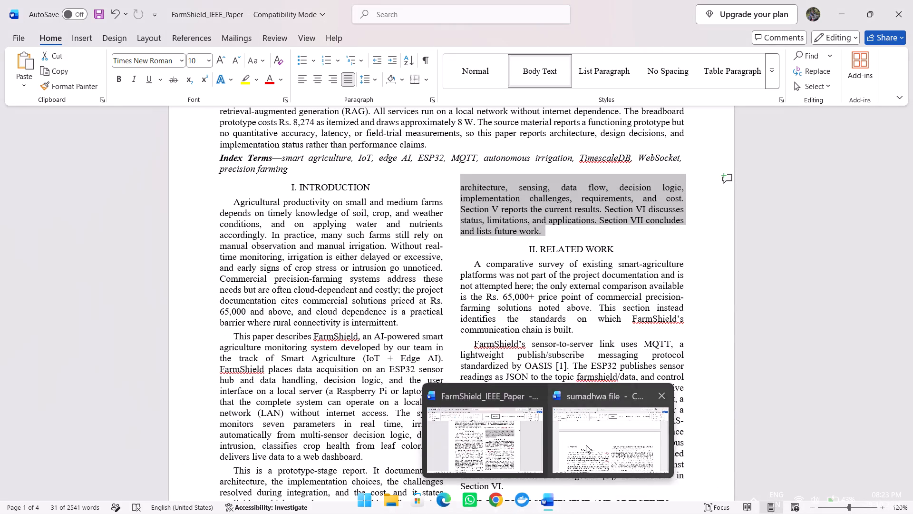
click(586, 445)
scroll(411, 291, up, 2)
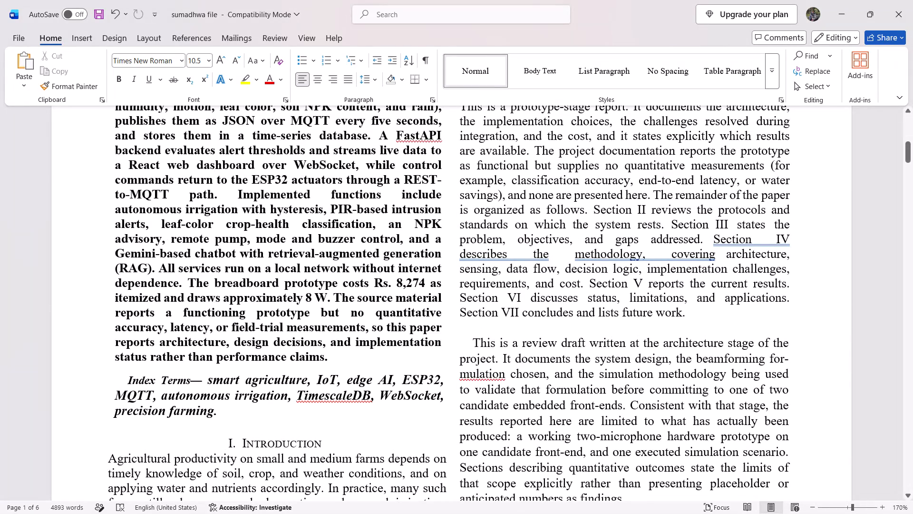
Delete the leftover Introduction paragraphs from "This is a review draft" through "can be drafted.", keeping an empty line after "lists future work.".
click(468, 335)
scroll(468, 335, down, 3)
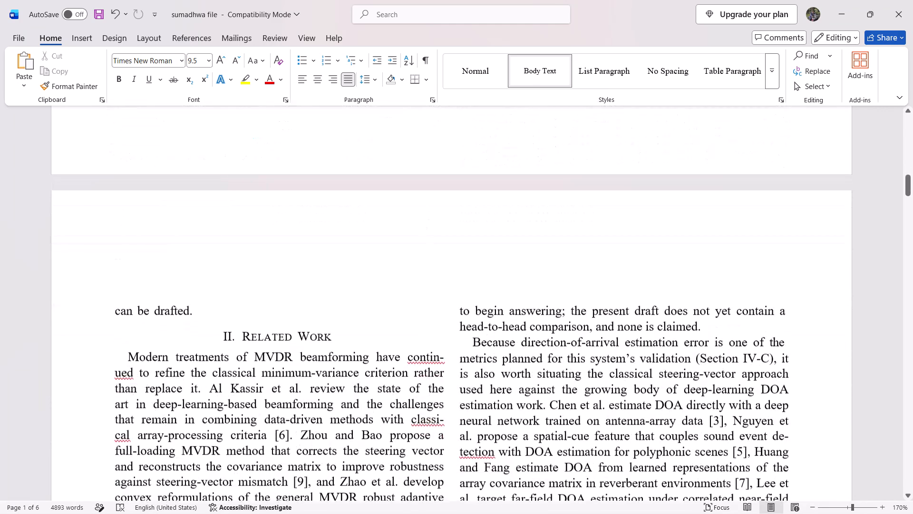
click(273, 303)
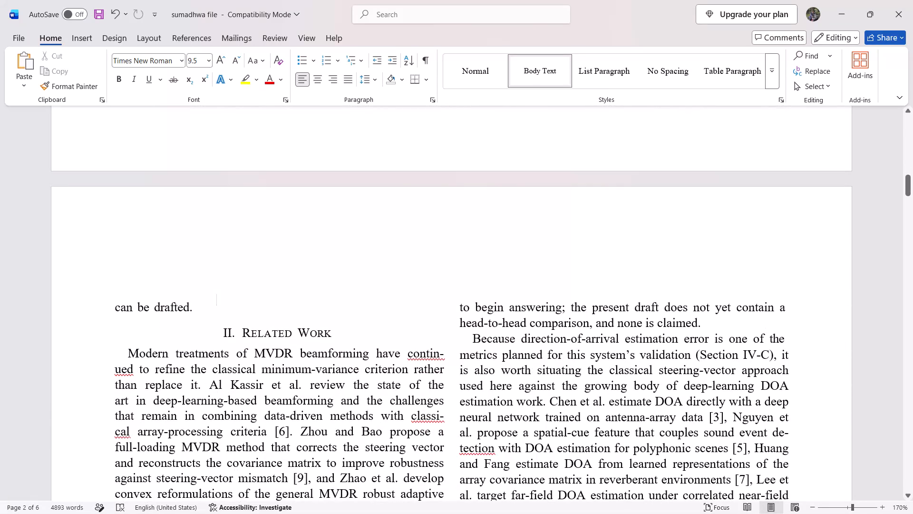
key(Down)
key(Up)
click(198, 308)
key(BackSpace)
key(BackSpace)
key(BackSpace)
key(BackSpace)
key(BackSpace)
key(BackSpace)
key(BackSpace)
key(BackSpace)
key(BackSpace)
key(BackSpace)
key(BackSpace)
key(BackSpace)
key(BackSpace)
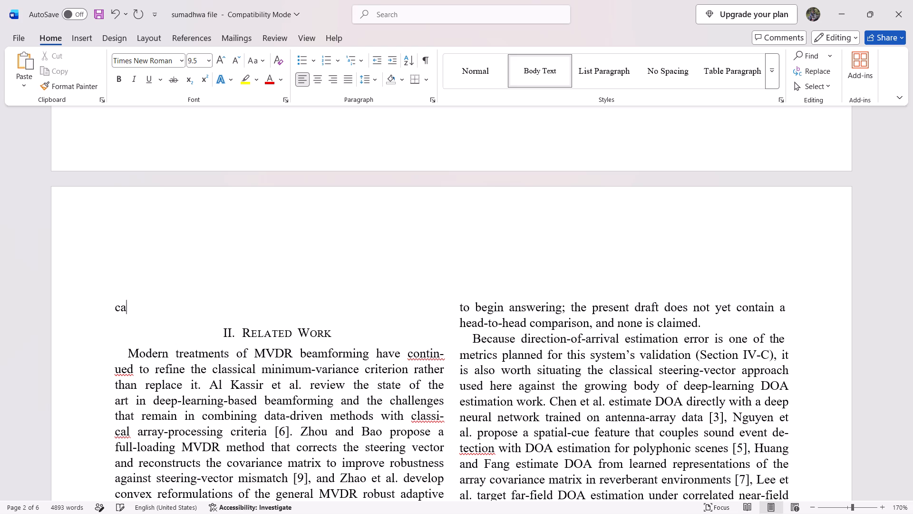
key(BackSpace)
key(BackSpace)
key(BackSpace)
key(BackSpace)
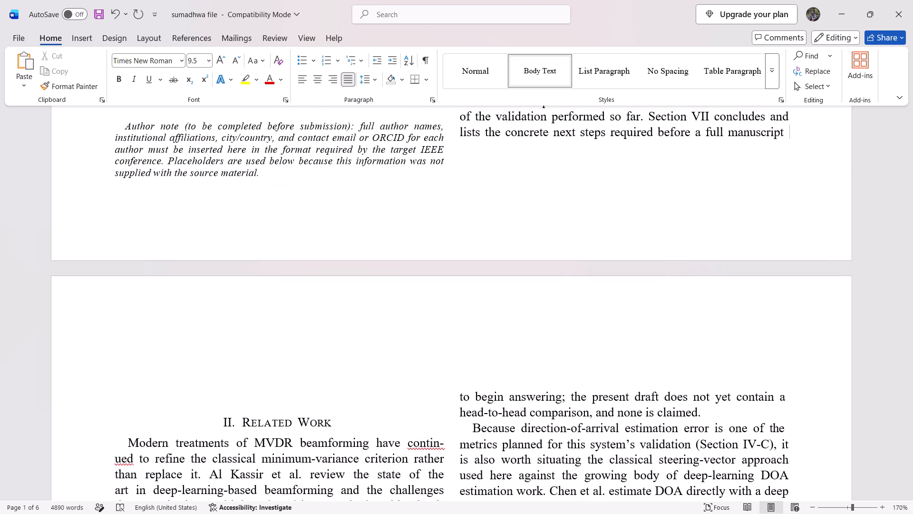
key(BackSpace)
key(BackSpace)
key(BackSpace)
key(BackSpace)
key(BackSpace)
key(BackSpace)
key(BackSpace)
key(BackSpace)
key(BackSpace)
key(BackSpace)
key(BackSpace)
key(BackSpace)
key(BackSpace)
key(BackSpace)
key(BackSpace)
key(BackSpace)
key(BackSpace)
key(BackSpace)
key(BackSpace)
key(BackSpace)
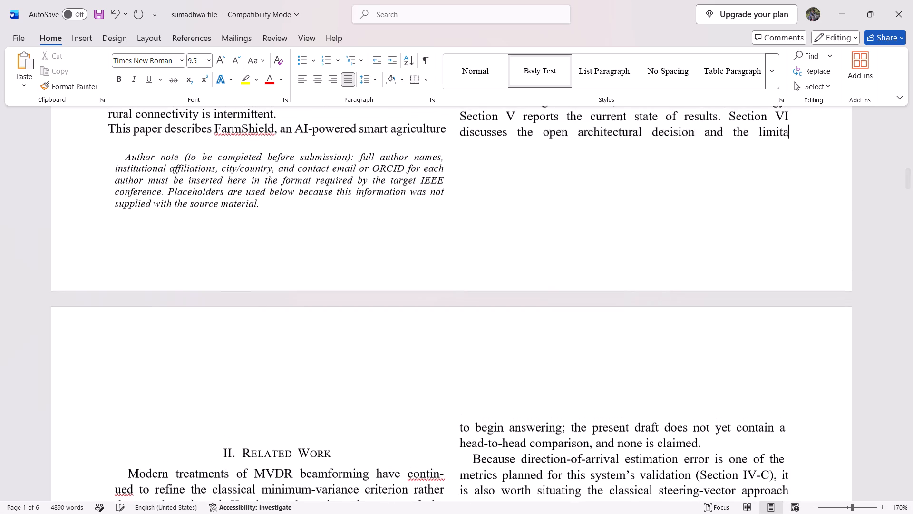
scroll(198, 308, up, 1)
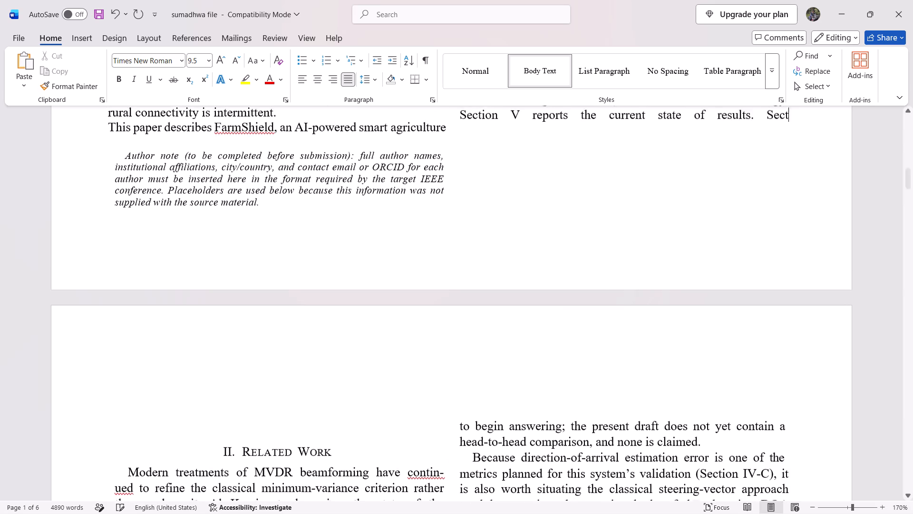
scroll(198, 308, up, 1)
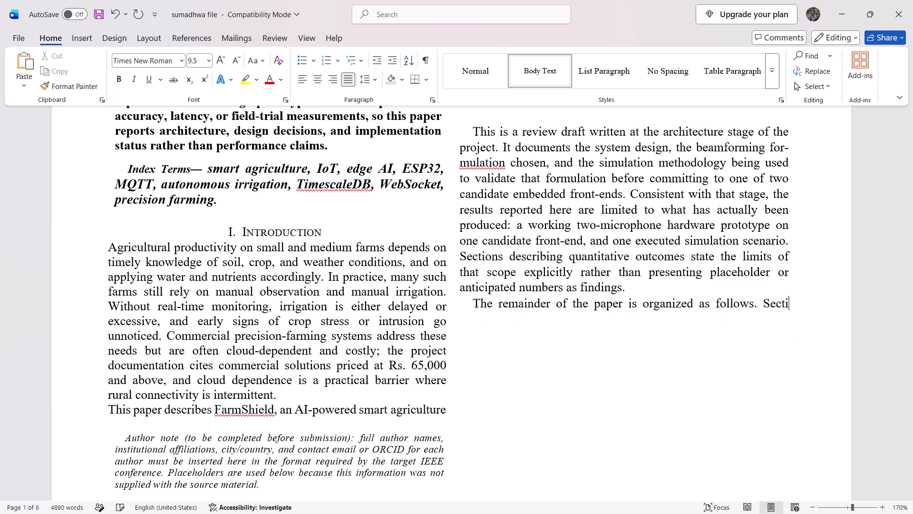
key(BackSpace)
key(BackSpace)
key(BackSpace)
key(BackSpace)
key(BackSpace)
key(BackSpace)
key(BackSpace)
key(BackSpace)
key(BackSpace)
key(BackSpace)
key(BackSpace)
key(BackSpace)
key(BackSpace)
key(BackSpace)
key(BackSpace)
key(BackSpace)
key(BackSpace)
key(BackSpace)
key(BackSpace)
key(BackSpace)
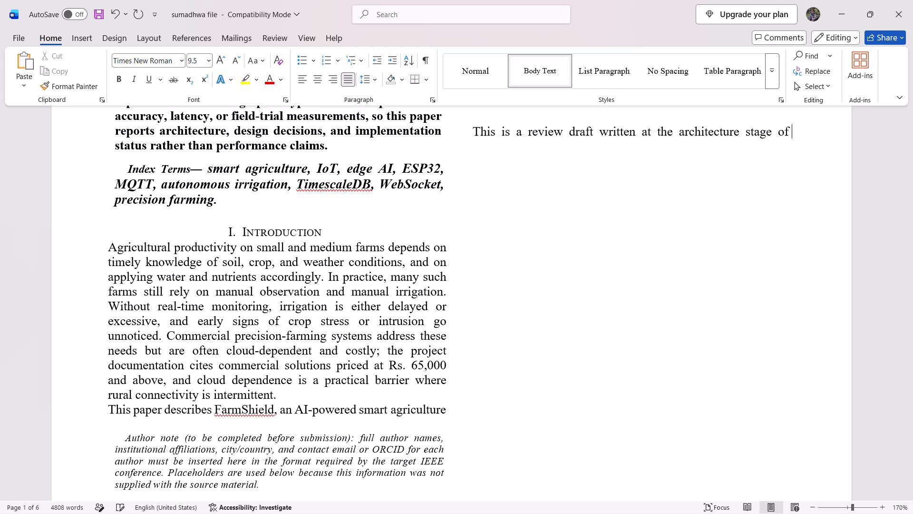
key(BackSpace)
key(BackSpace)
key(BackSpace)
key(BackSpace)
key(BackSpace)
key(BackSpace)
key(BackSpace)
key(BackSpace)
key(BackSpace)
key(BackSpace)
key(BackSpace)
key(BackSpace)
key(BackSpace)
key(BackSpace)
key(BackSpace)
key(BackSpace)
key(BackSpace)
key(BackSpace)
key(BackSpace)
key(BackSpace)
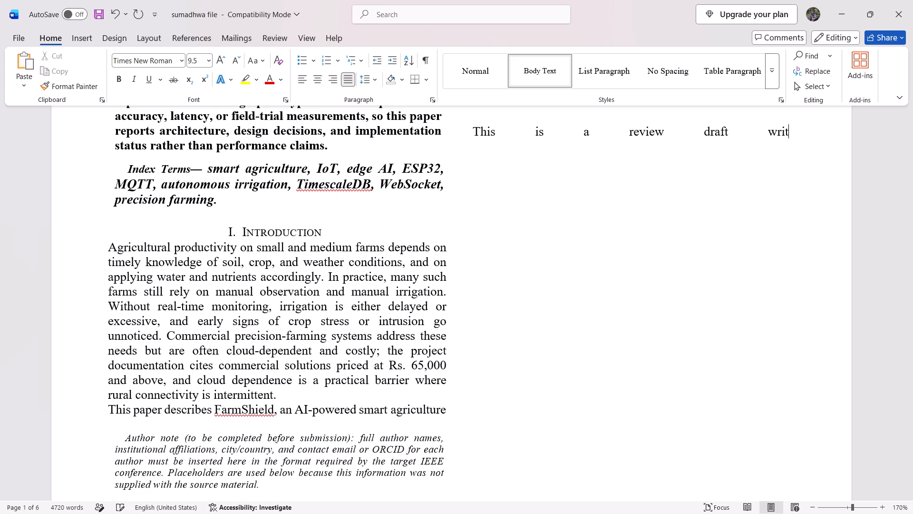
key(BackSpace)
key(BackSpace)
key(BackSpace)
key(BackSpace)
key(BackSpace)
key(BackSpace)
key(BackSpace)
key(BackSpace)
key(BackSpace)
key(BackSpace)
key(BackSpace)
key(BackSpace)
key(BackSpace)
key(BackSpace)
key(BackSpace)
key(BackSpace)
key(BackSpace)
key(BackSpace)
key(BackSpace)
key(BackSpace)
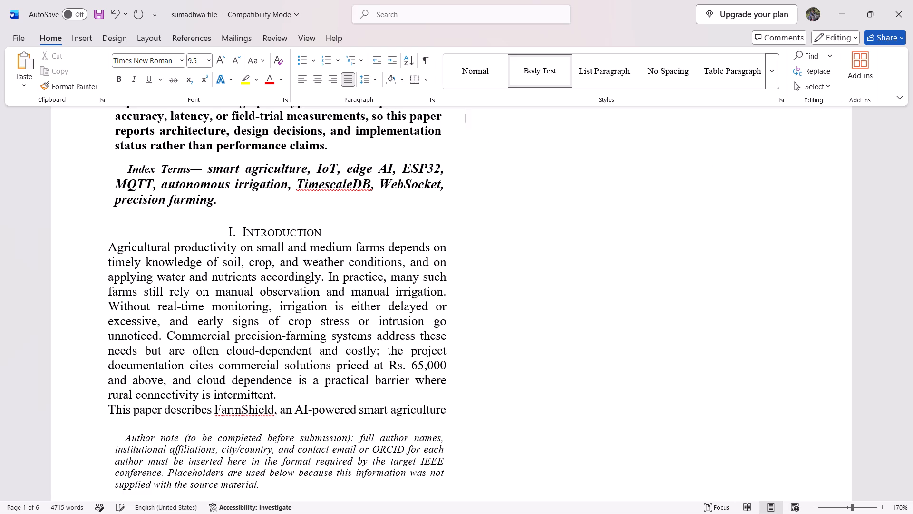
scroll(198, 308, up, 1)
key(Return)
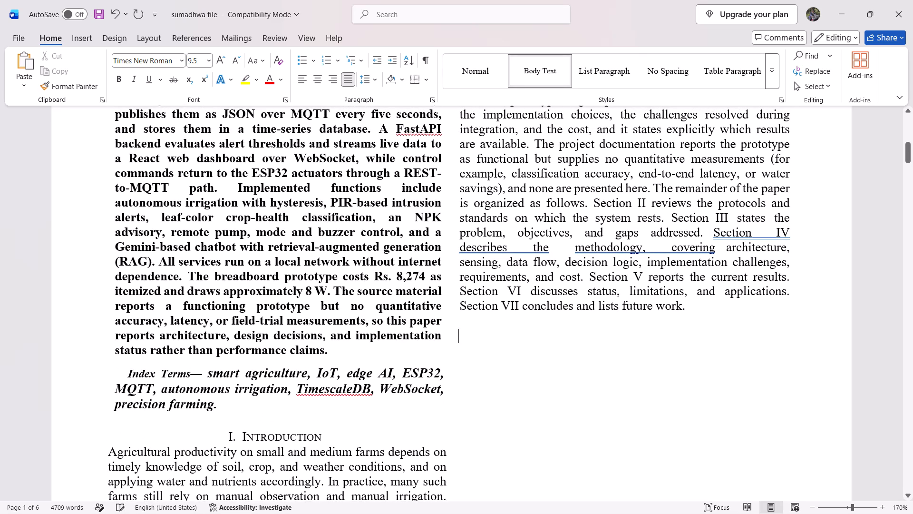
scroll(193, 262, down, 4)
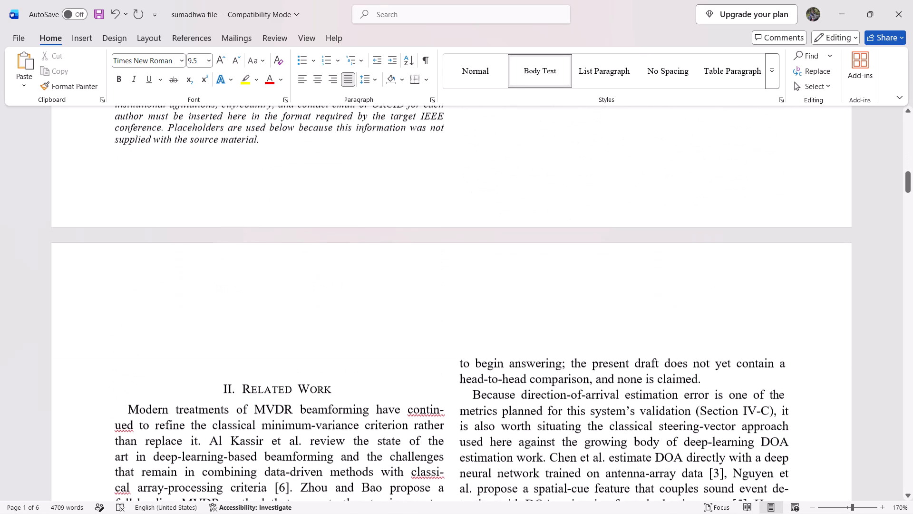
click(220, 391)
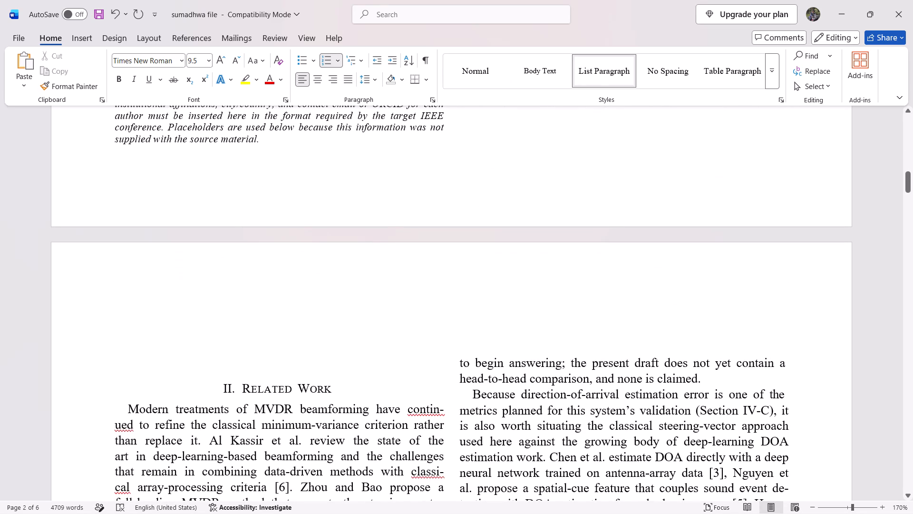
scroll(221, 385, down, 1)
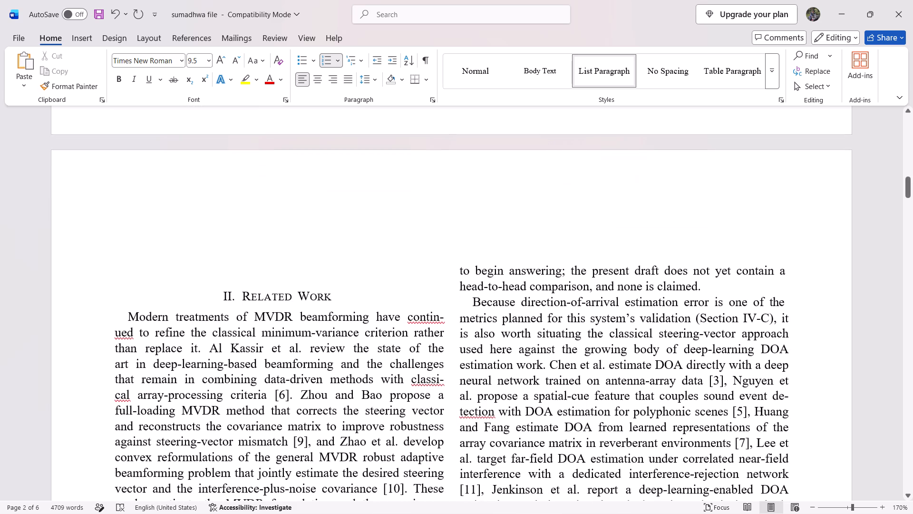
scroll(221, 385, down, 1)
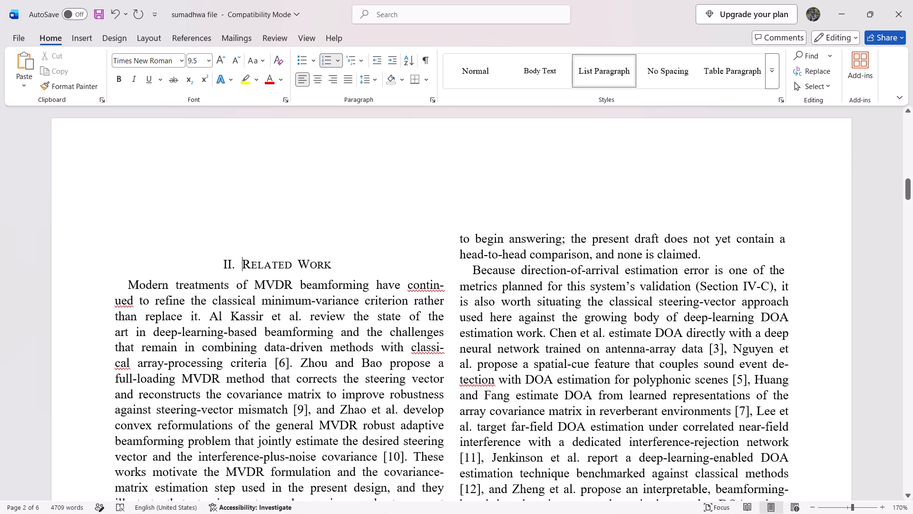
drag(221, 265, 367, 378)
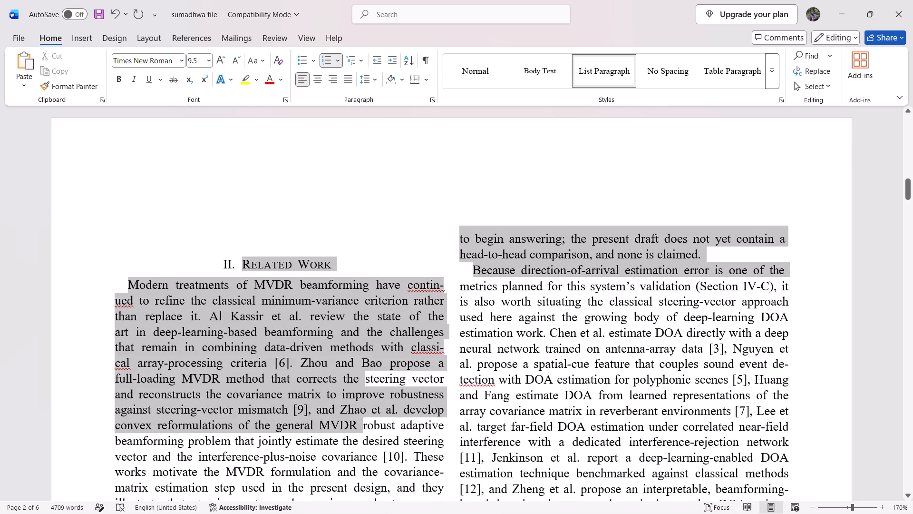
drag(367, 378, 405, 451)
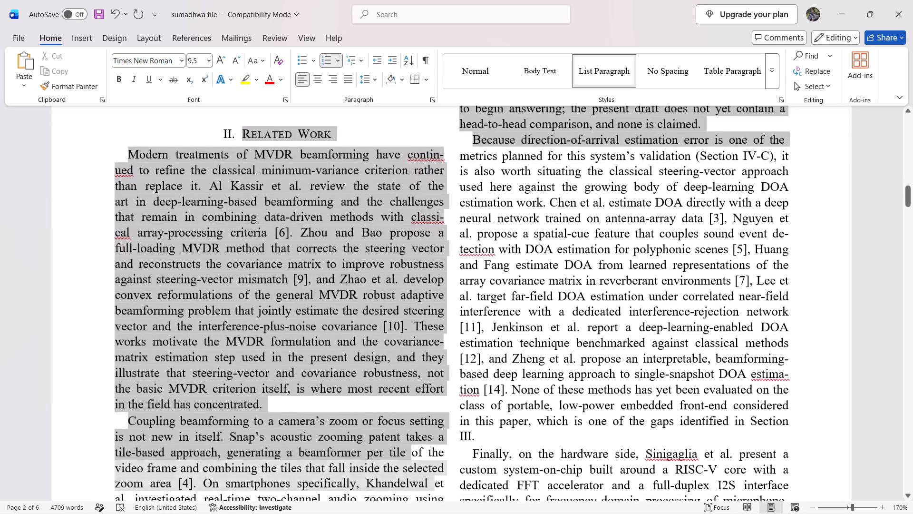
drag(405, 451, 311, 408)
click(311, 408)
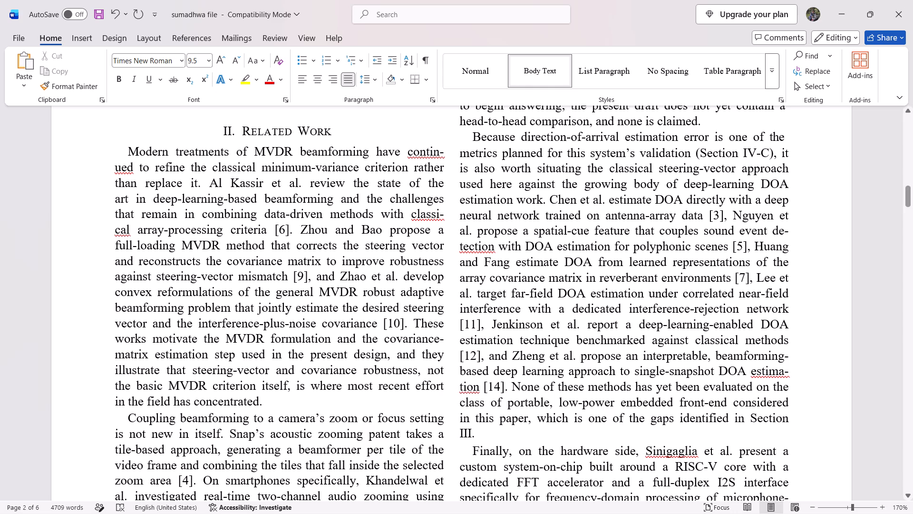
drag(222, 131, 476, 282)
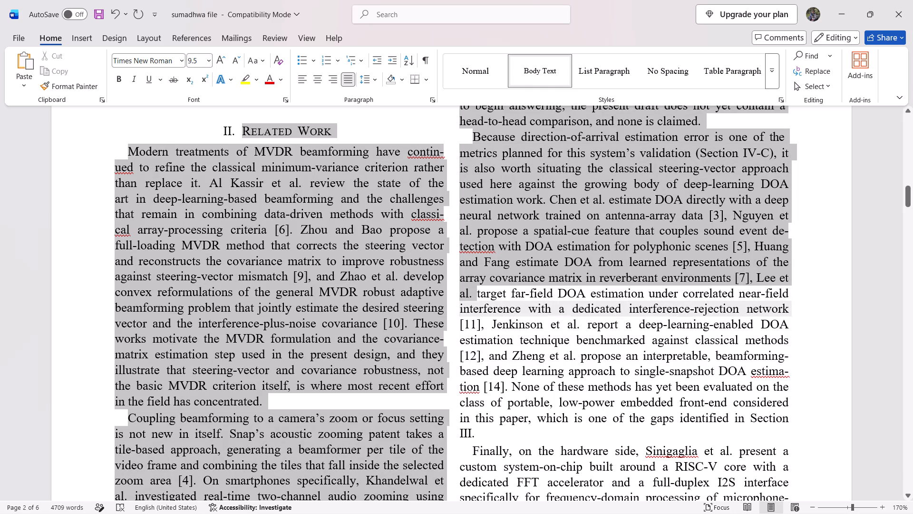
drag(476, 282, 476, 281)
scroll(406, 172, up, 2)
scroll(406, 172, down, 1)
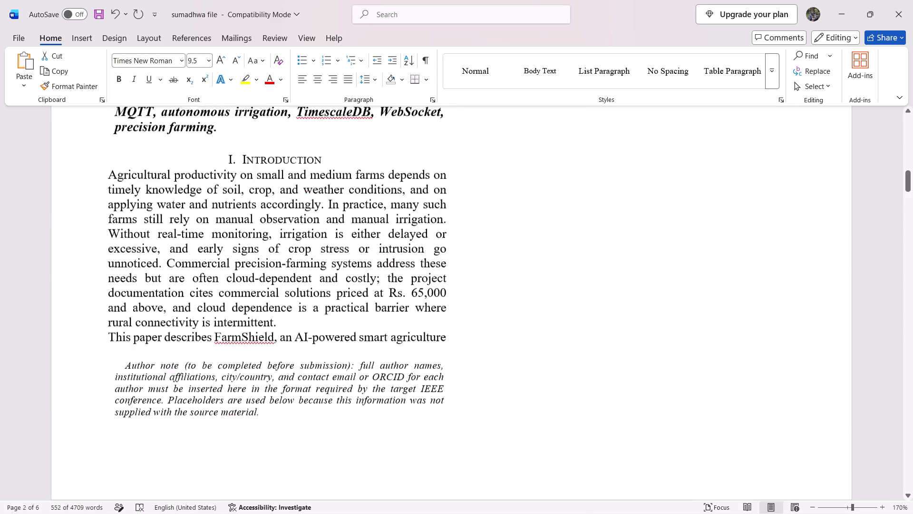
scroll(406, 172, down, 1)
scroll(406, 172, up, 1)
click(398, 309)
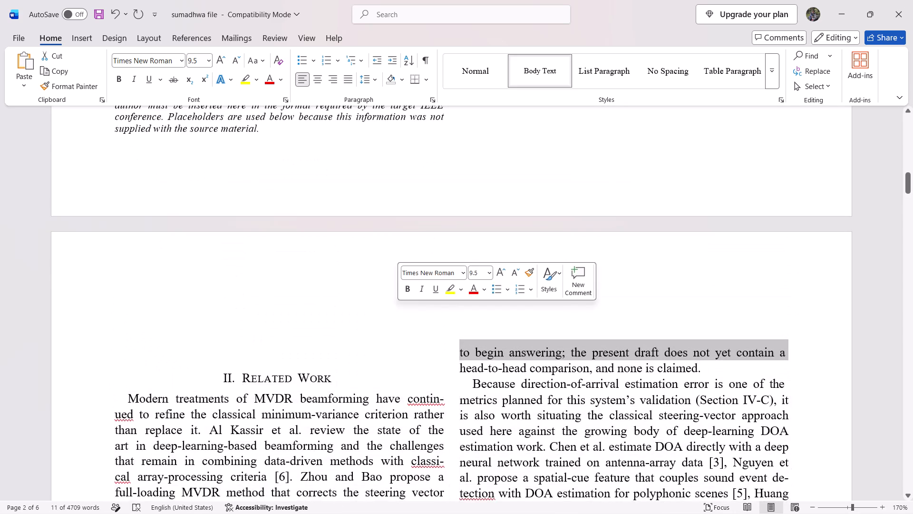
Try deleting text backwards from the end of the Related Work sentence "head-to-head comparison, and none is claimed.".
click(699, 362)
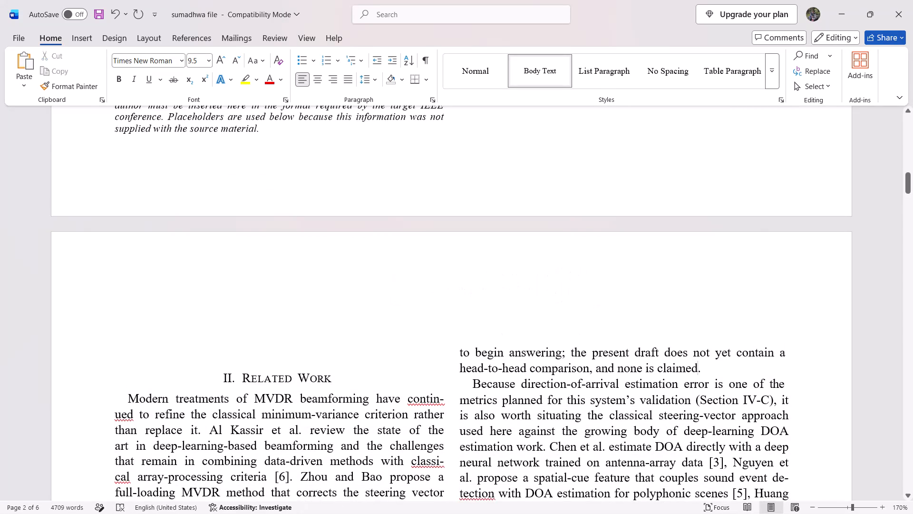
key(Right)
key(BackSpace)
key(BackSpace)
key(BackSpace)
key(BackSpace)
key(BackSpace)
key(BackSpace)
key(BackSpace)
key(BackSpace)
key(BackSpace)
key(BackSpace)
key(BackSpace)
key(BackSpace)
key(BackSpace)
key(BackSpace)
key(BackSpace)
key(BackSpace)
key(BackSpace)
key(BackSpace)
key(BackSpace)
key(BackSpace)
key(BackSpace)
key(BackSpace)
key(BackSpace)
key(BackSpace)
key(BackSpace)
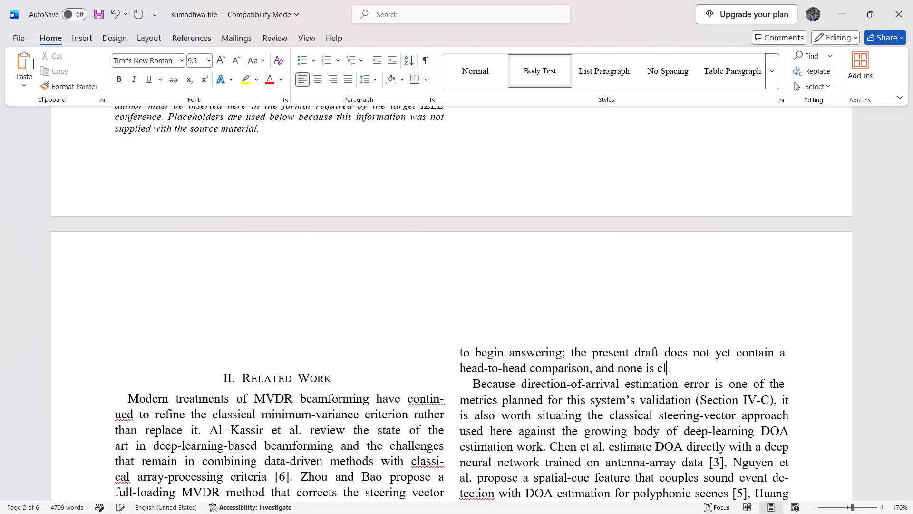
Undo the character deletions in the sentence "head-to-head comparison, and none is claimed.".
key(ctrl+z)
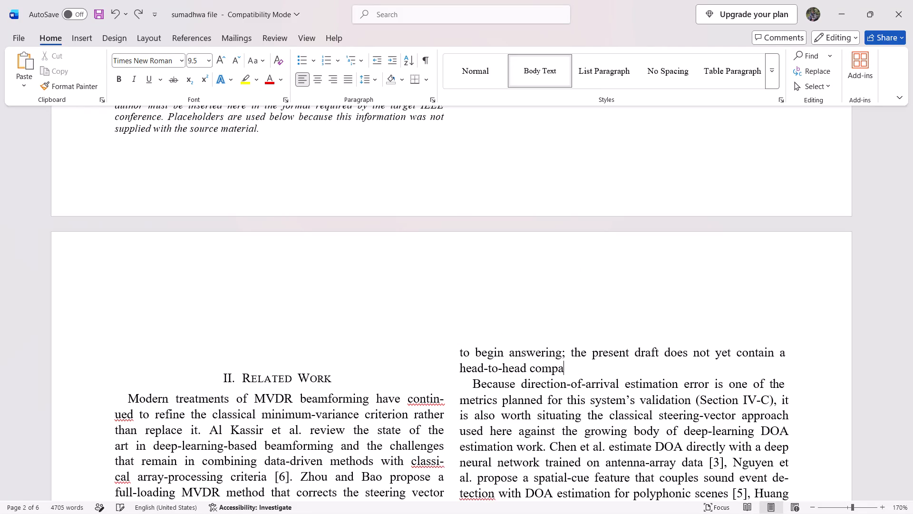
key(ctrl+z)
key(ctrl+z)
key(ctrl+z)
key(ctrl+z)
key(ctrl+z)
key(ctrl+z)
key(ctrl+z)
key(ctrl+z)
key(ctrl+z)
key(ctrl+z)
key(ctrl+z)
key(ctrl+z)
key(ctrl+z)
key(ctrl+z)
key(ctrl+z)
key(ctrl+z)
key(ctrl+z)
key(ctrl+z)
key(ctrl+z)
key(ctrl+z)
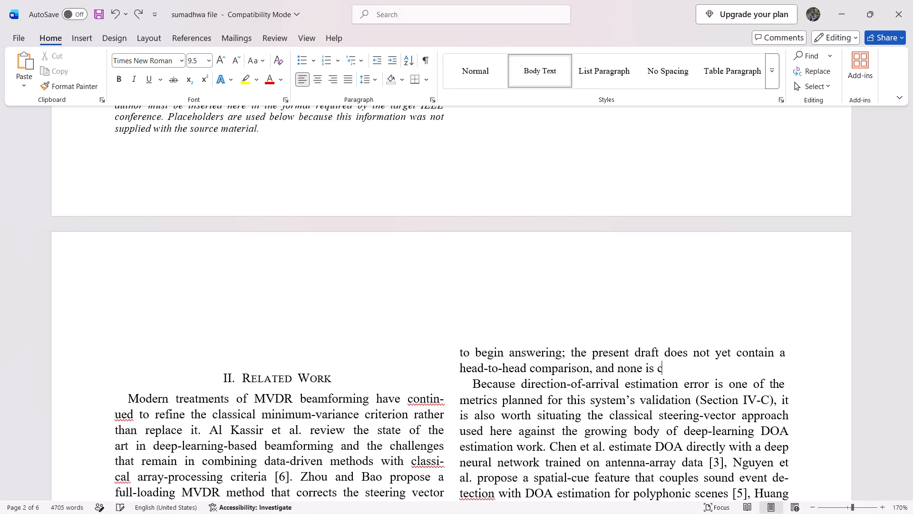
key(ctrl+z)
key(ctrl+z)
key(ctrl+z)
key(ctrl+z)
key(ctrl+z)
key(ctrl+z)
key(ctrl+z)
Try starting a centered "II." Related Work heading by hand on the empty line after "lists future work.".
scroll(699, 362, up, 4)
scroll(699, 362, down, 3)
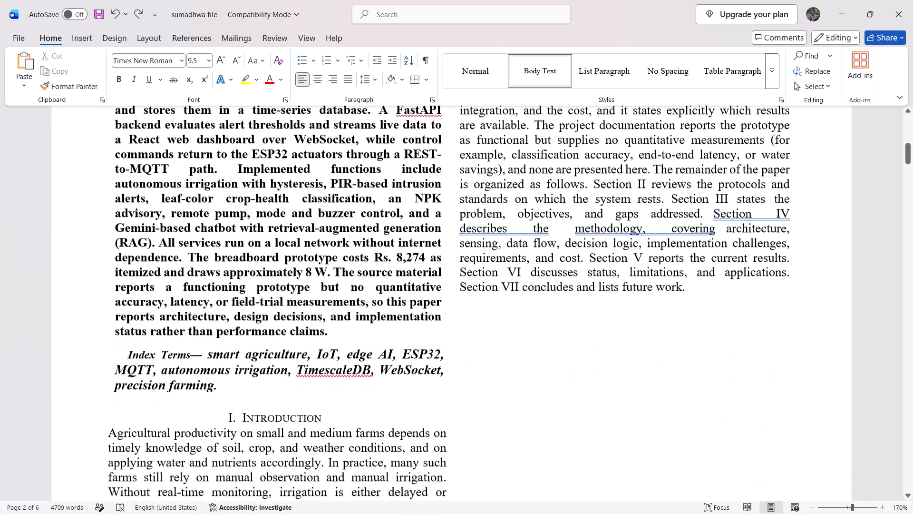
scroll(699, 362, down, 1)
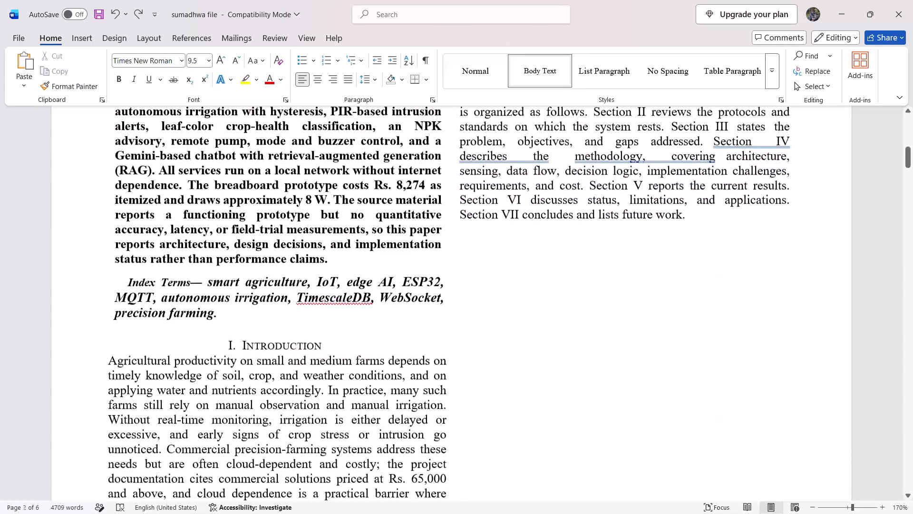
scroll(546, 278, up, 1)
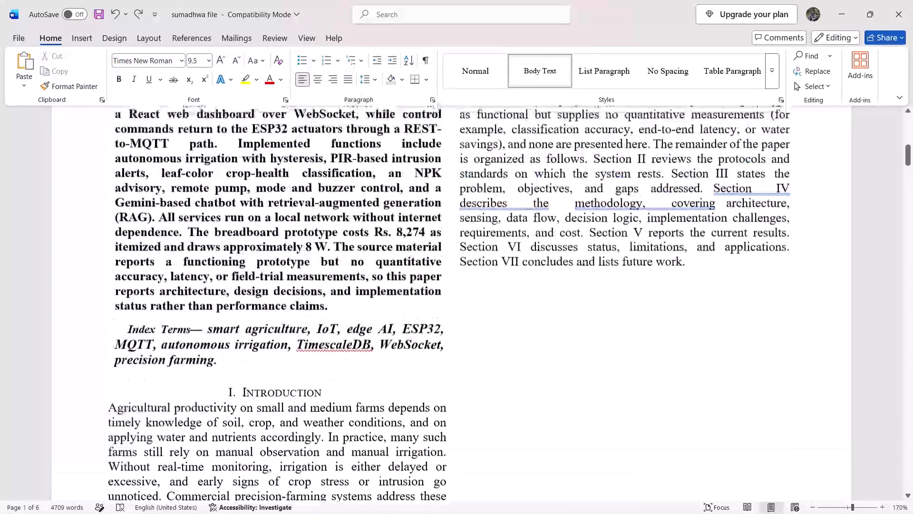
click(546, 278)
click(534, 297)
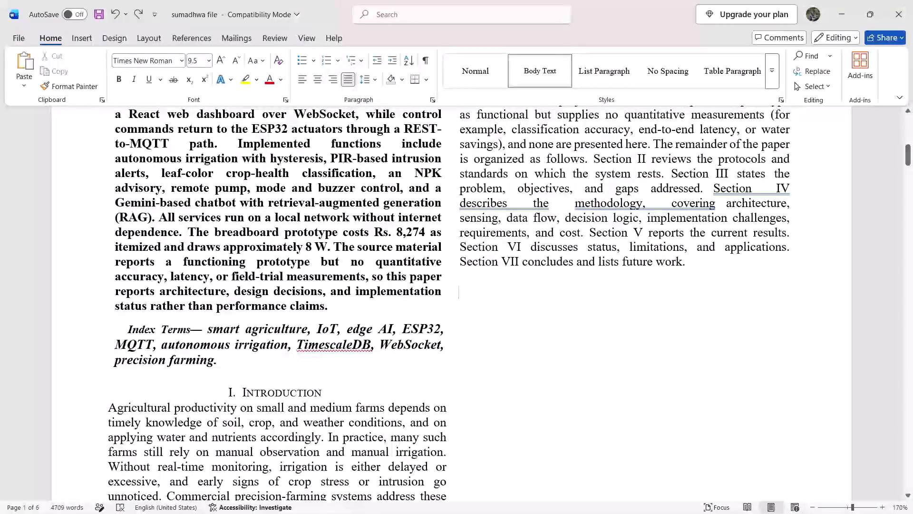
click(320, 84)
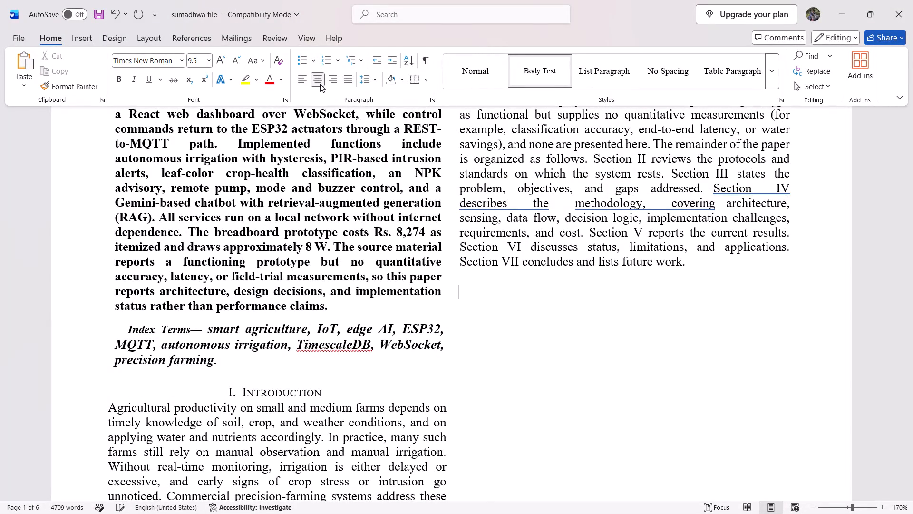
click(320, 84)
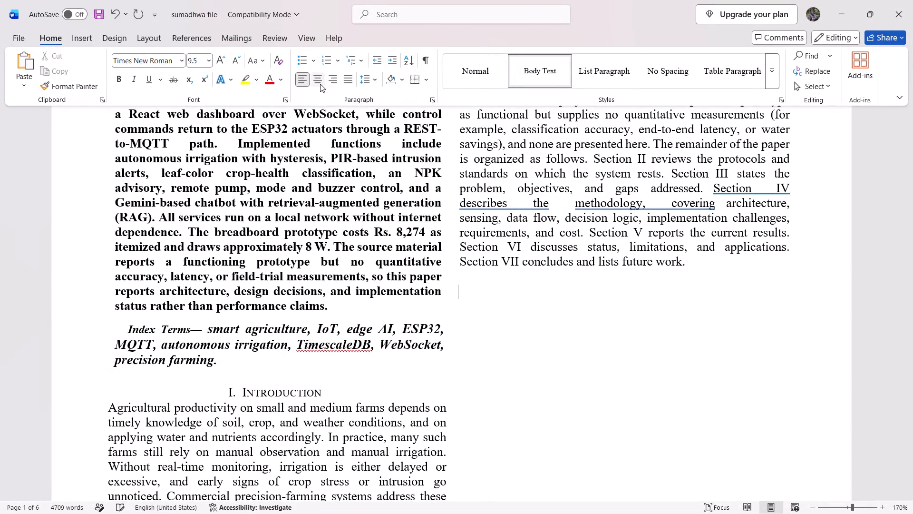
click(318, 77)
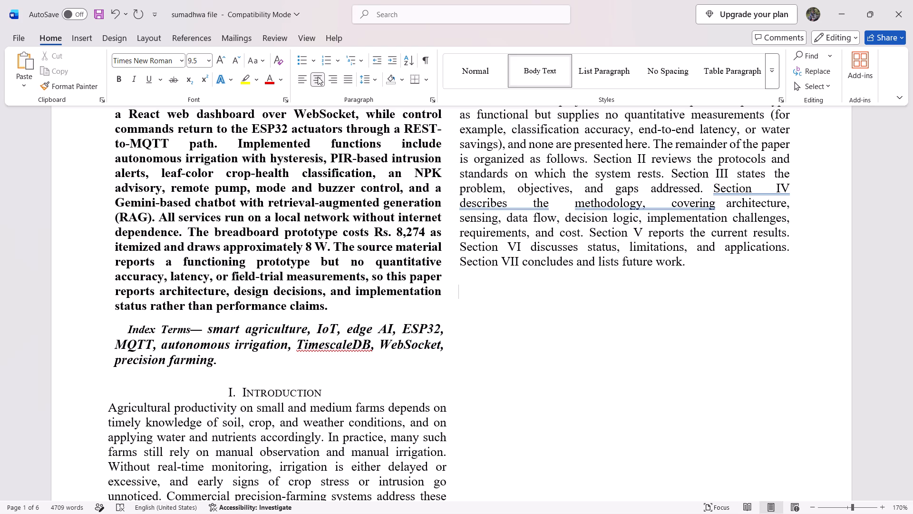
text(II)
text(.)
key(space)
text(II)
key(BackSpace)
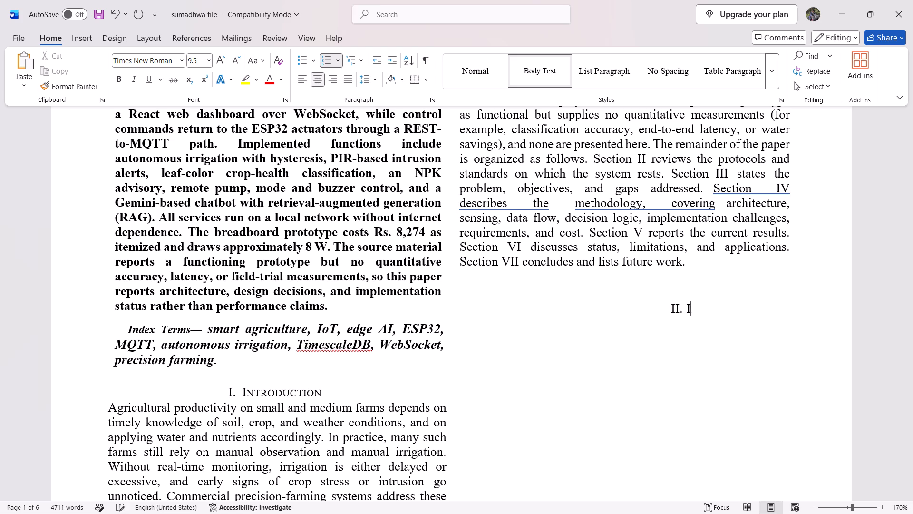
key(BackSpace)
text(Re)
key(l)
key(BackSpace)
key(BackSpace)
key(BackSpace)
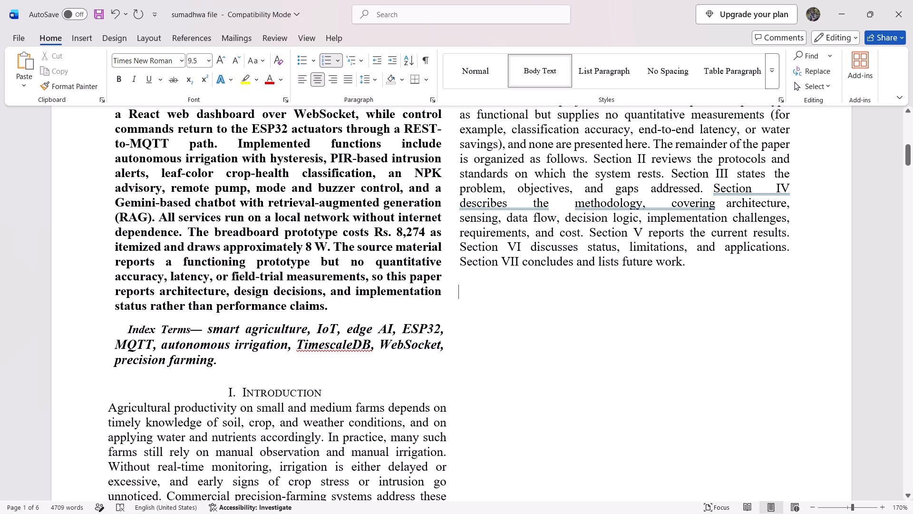
Copy the existing "Related Work" heading text into the empty line below "lists future work.".
scroll(326, 286, down, 2)
drag(335, 214, 275, 219)
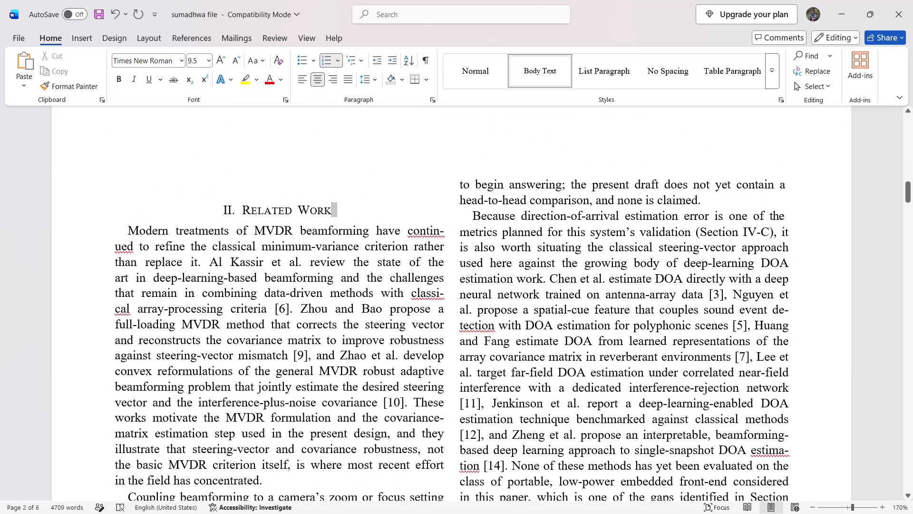
drag(275, 219, 242, 211)
key(ctrl+c)
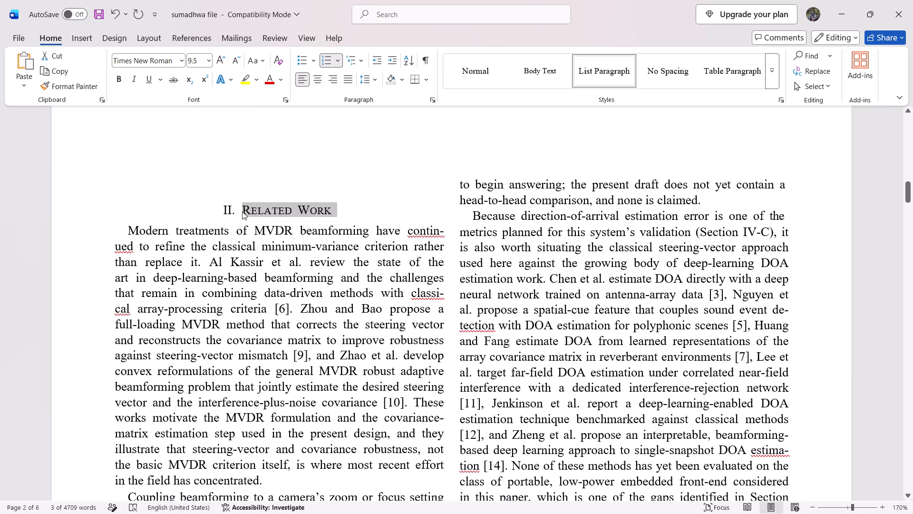
scroll(527, 259, up, 2)
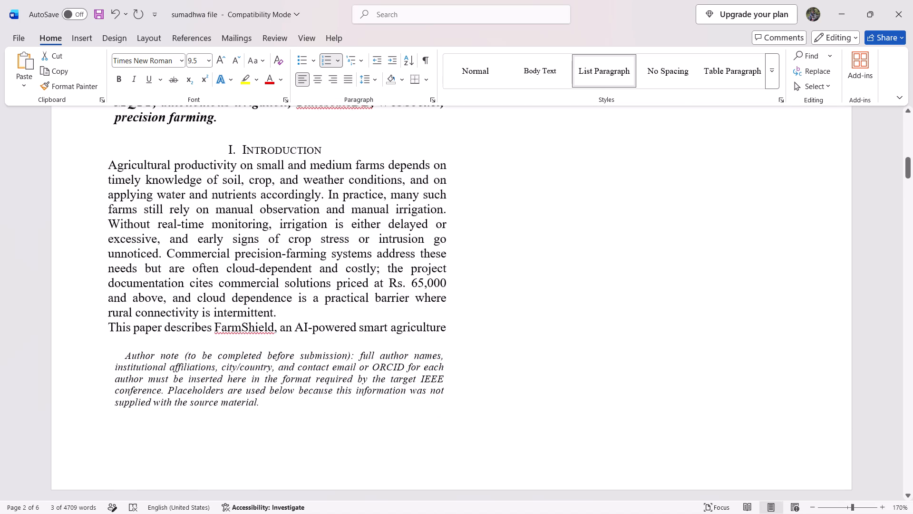
scroll(527, 259, up, 1)
click(660, 431)
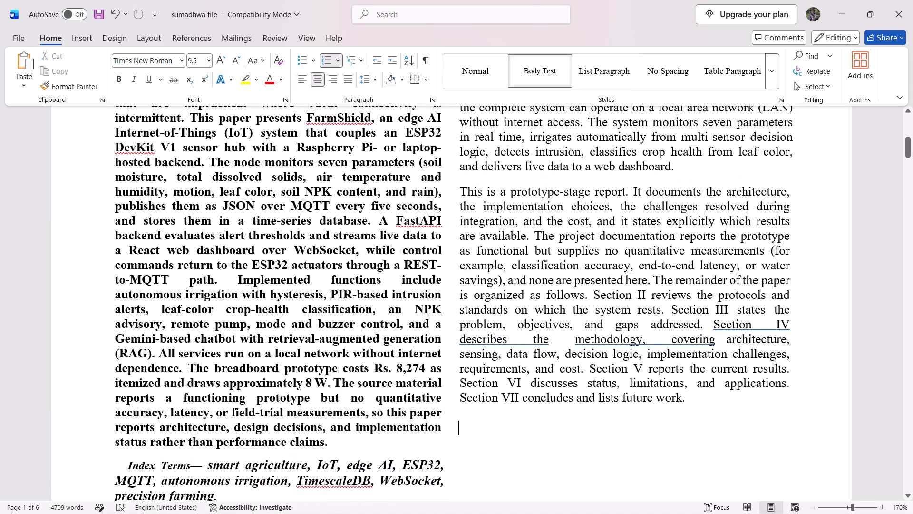
key(ctrl+v)
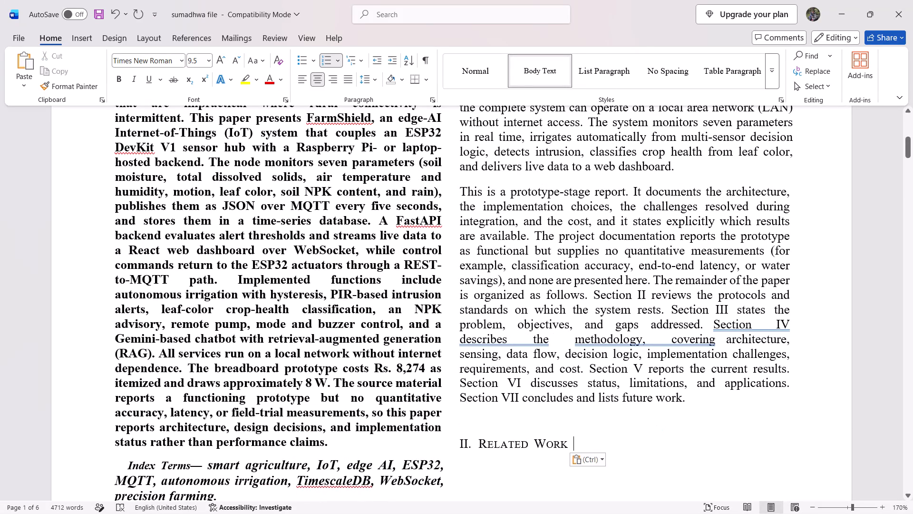
Indent the new "II. Related Work" heading to about the middle of its column, keeping the II. number.
drag(459, 444, 563, 442)
click(513, 433)
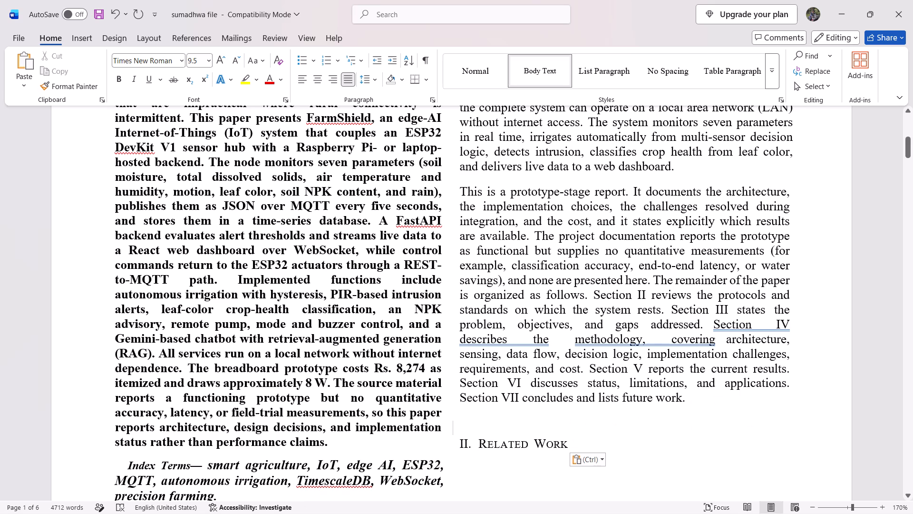
click(472, 448)
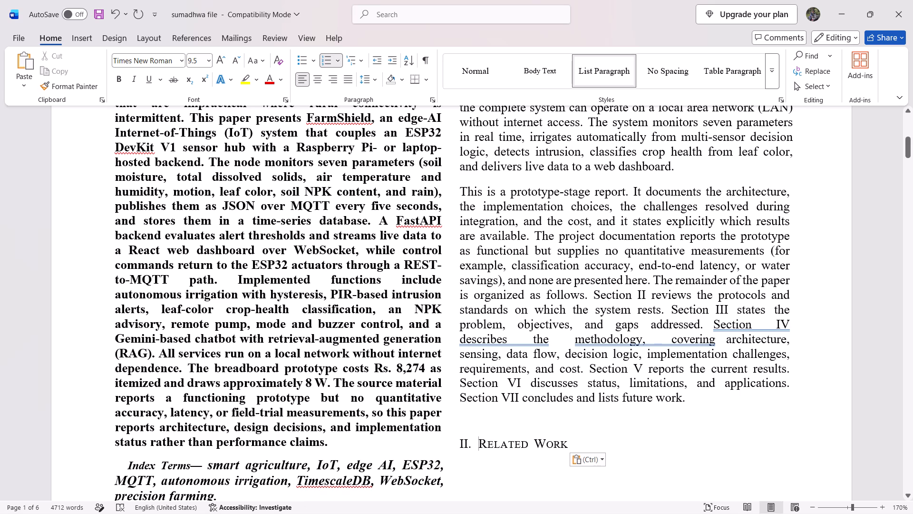
key(Tab)
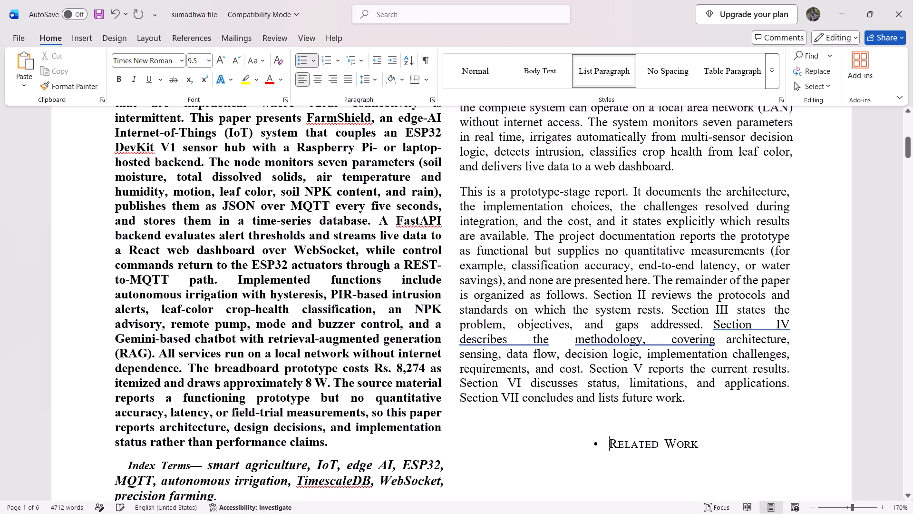
key(BackSpace)
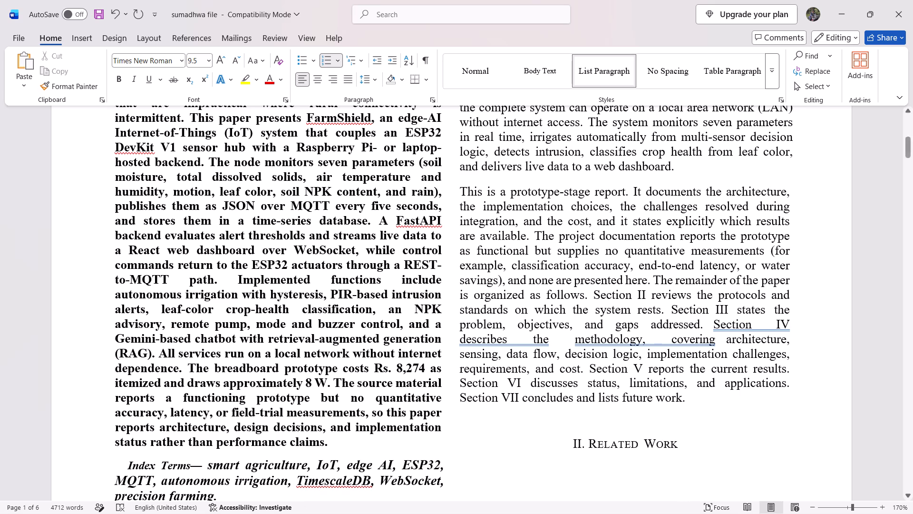
Look through the leftover beamforming text that follows the new Related Work heading.
scroll(656, 373, down, 4)
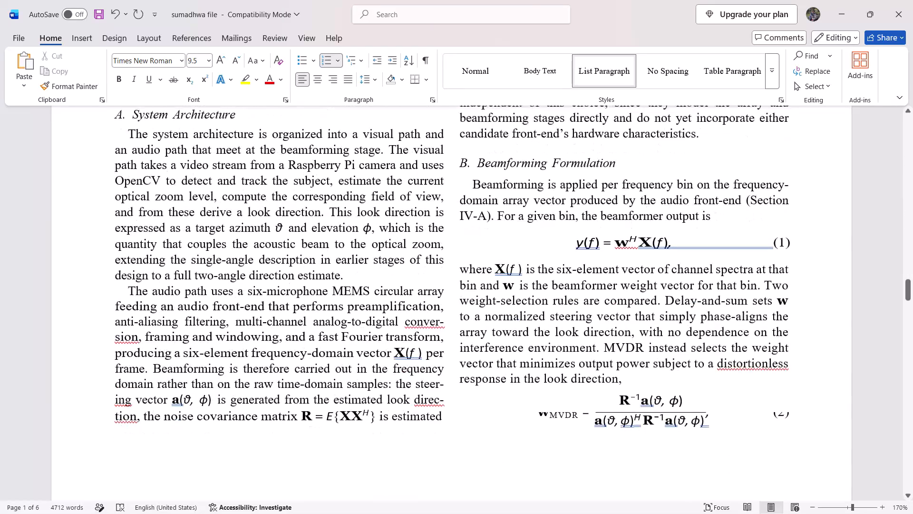